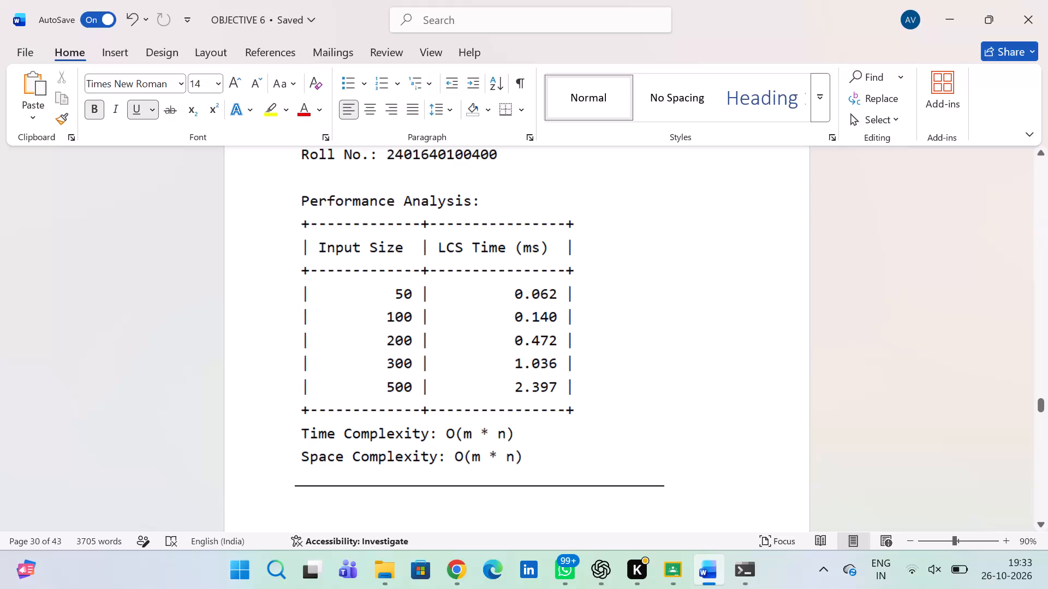
Reduce the height of the LCS program's output screenshot, keeping its width.
{"action": "left_click", "coordinate": [543, 399]}
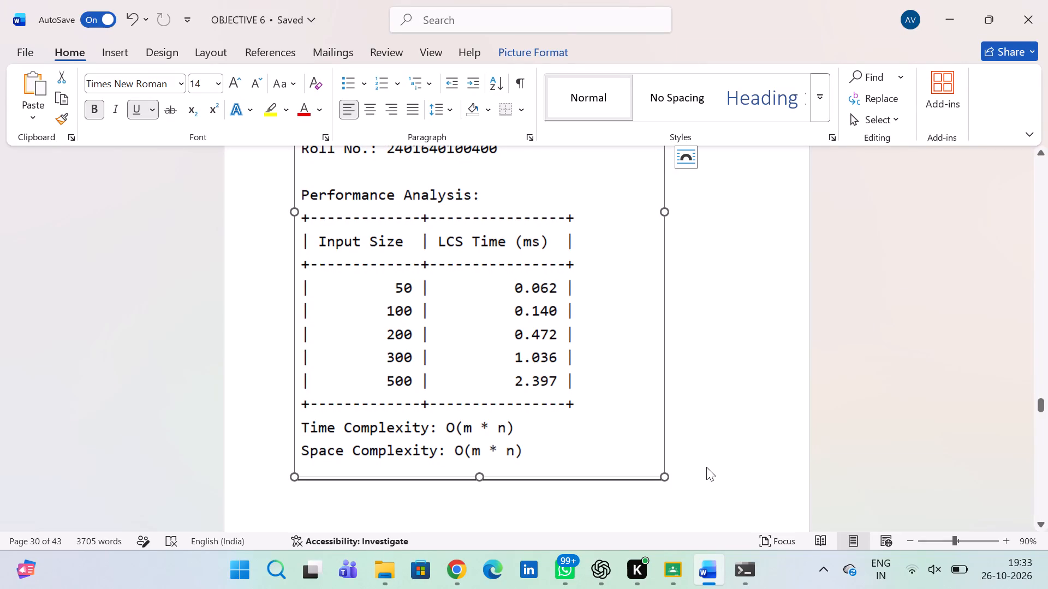
{"action": "left_click_drag", "start_coordinate": [476, 475], "coordinate": [491, 453]}
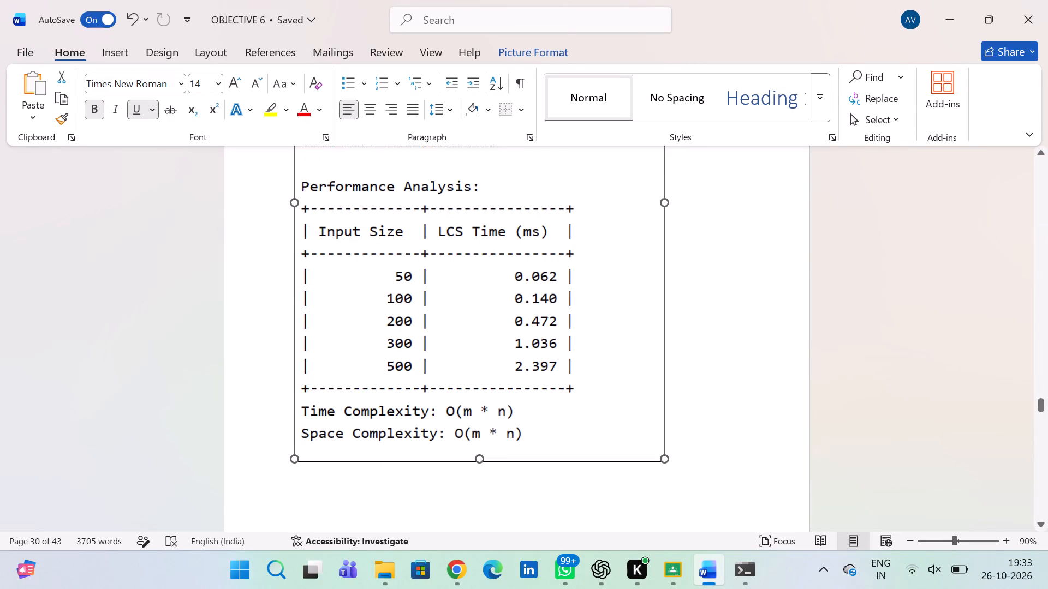
{"action": "left_click_drag", "start_coordinate": [491, 453], "coordinate": [483, 411]}
{"action": "scroll", "coordinate": [483, 411], "scroll_direction": "up", "scroll_amount": 1}
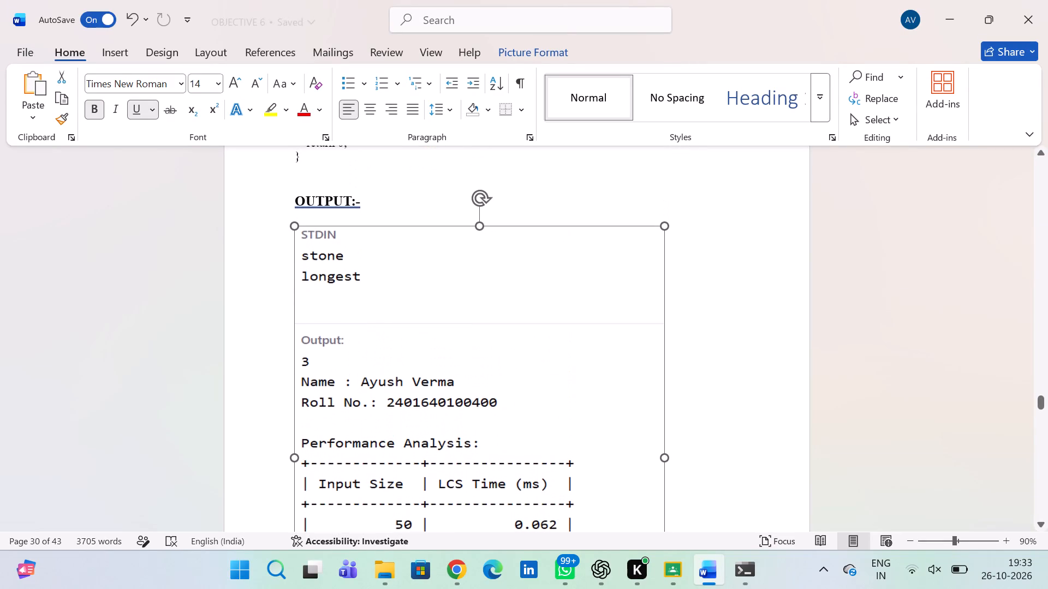
{"action": "scroll", "coordinate": [483, 411], "scroll_direction": "up", "scroll_amount": 1}
{"action": "left_click", "coordinate": [695, 329]}
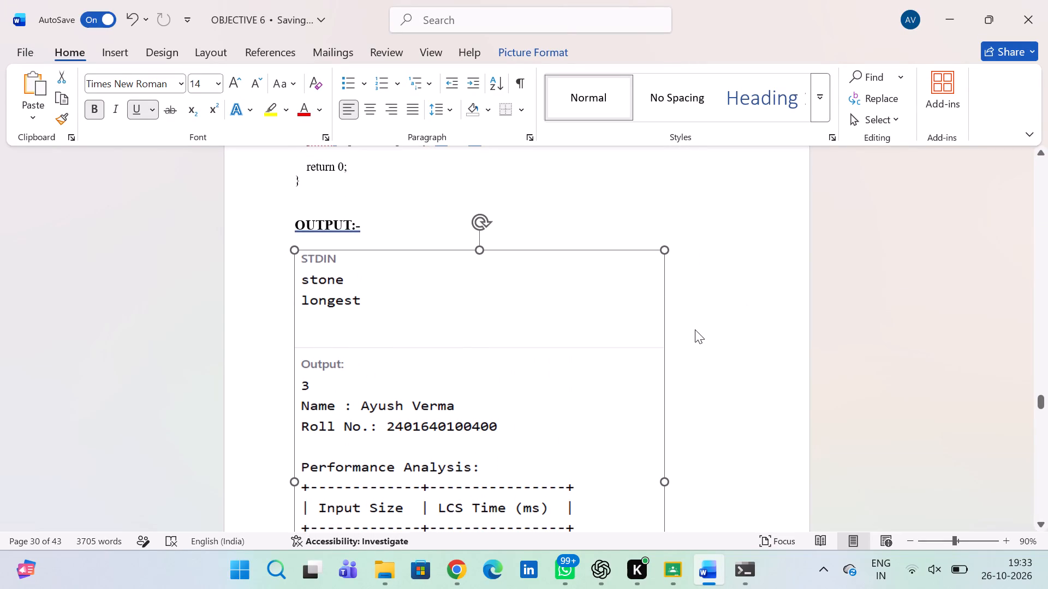
Delete the empty lines above the OBJECTIVE 7.2 heading until it sits at the top of its page.
{"action": "scroll", "coordinate": [695, 329], "scroll_direction": "up", "scroll_amount": 6}
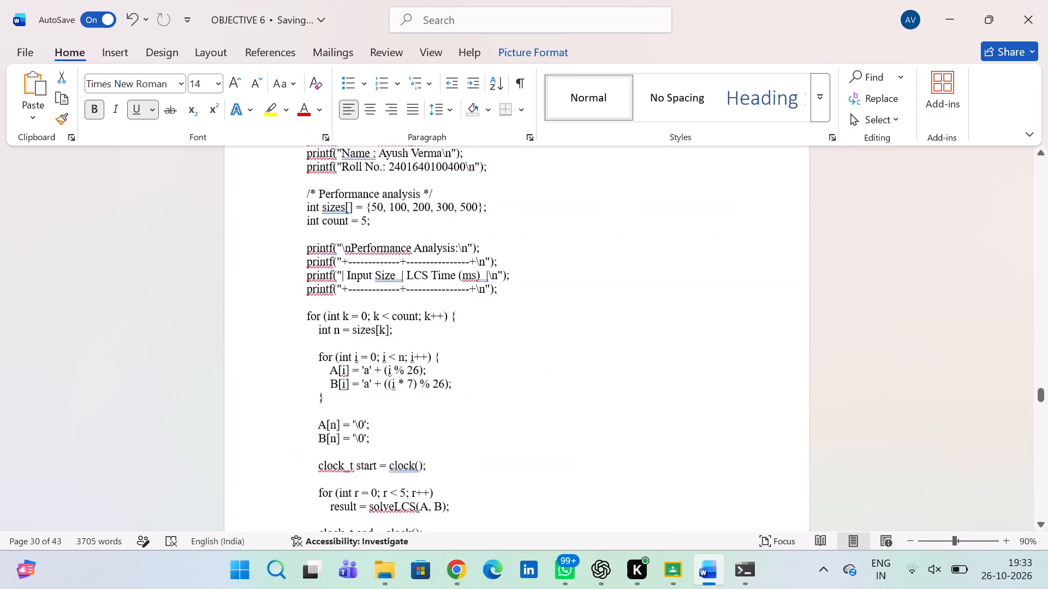
{"action": "scroll", "coordinate": [695, 329], "scroll_direction": "up", "scroll_amount": 3}
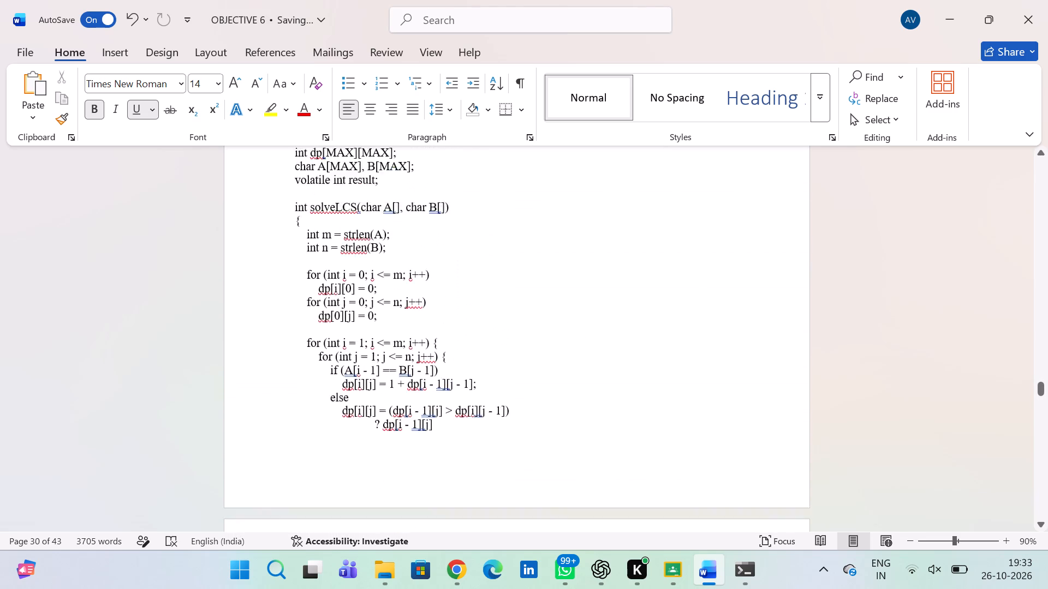
{"action": "scroll", "coordinate": [695, 329], "scroll_direction": "up", "scroll_amount": 3}
{"action": "scroll", "coordinate": [695, 329], "scroll_direction": "down", "scroll_amount": 1}
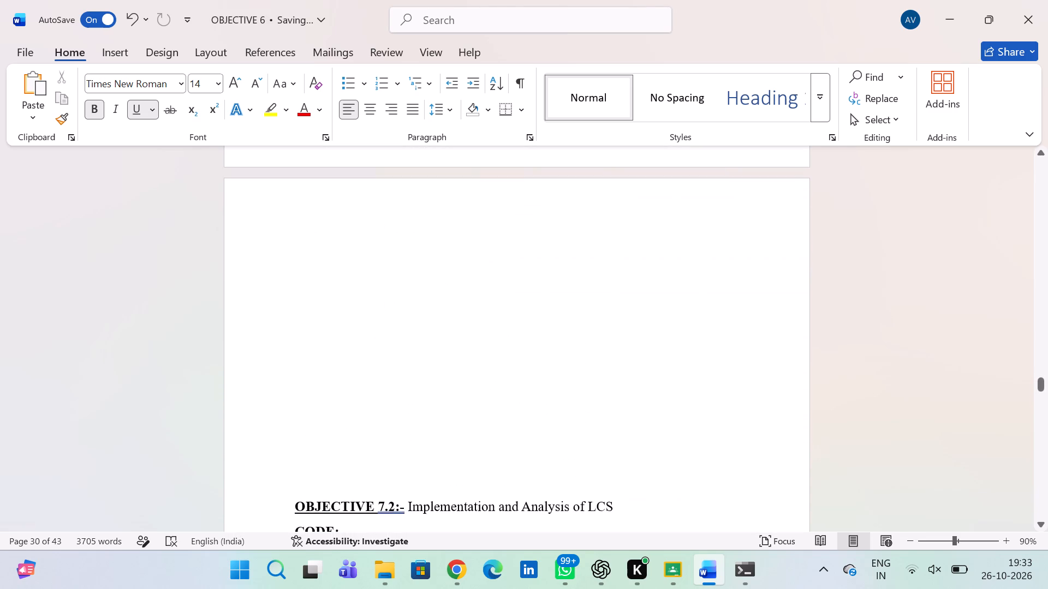
{"action": "scroll", "coordinate": [695, 329], "scroll_direction": "down", "scroll_amount": 1}
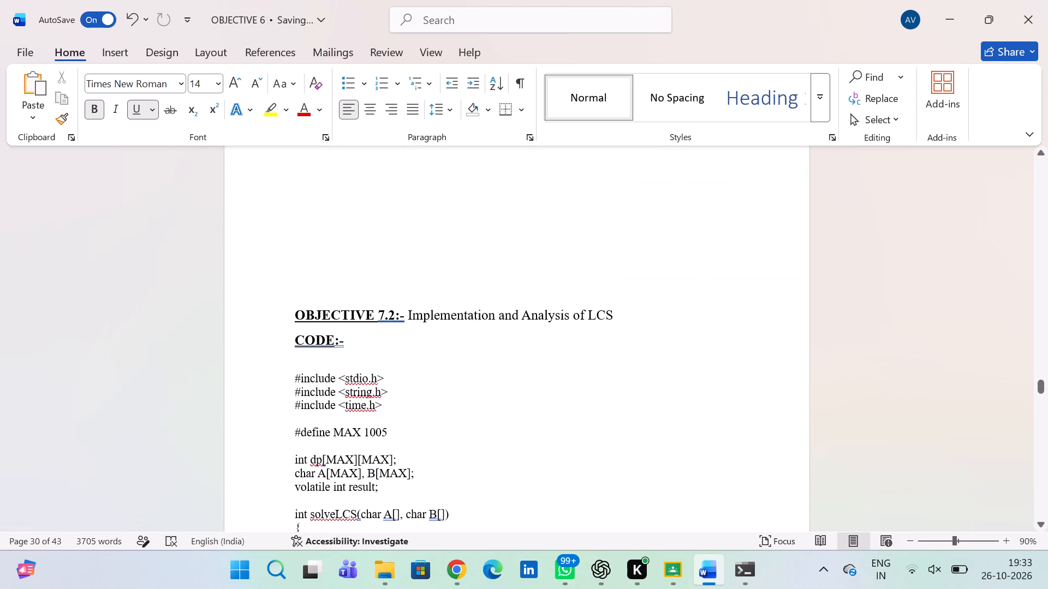
{"action": "left_click", "coordinate": [292, 312]}
{"action": "key", "text": "BackSpace"}
{"action": "key", "text": "BackSpace"}
{"action": "key", "text": "BackSpace"}
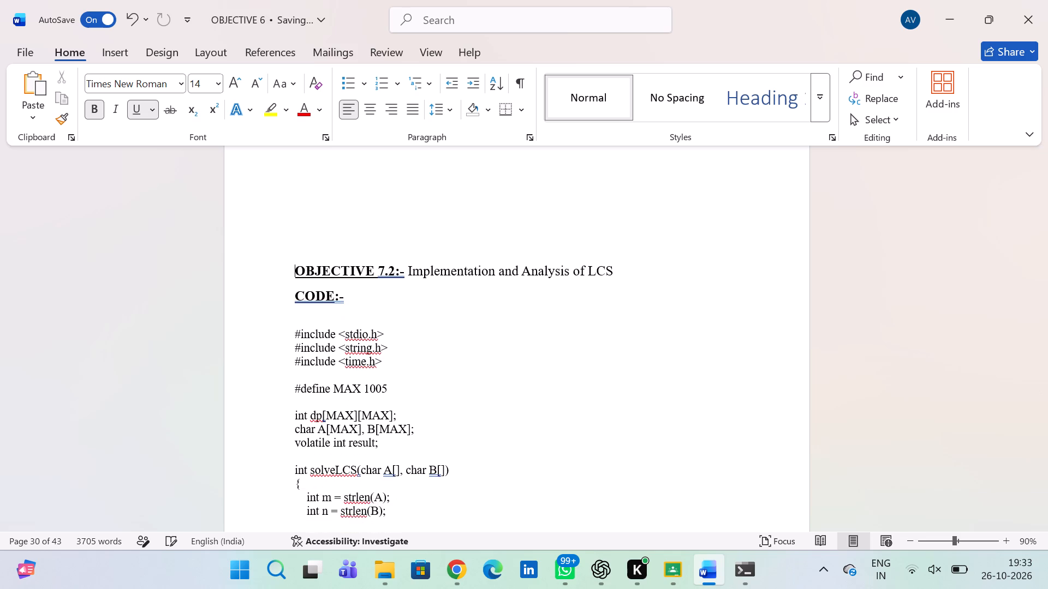
{"action": "key", "text": "BackSpace"}
{"action": "key", "text": "BackSpace"}
{"action": "key", "text": "BackSpace"}
{"action": "key", "text": "BackSpace"}
{"action": "key", "text": "BackSpace"}
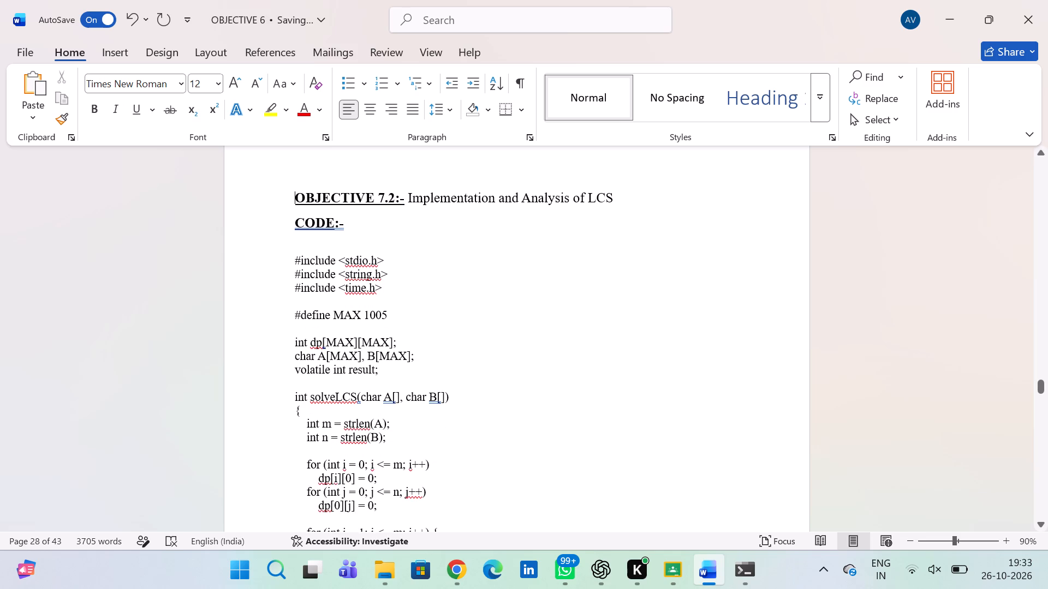
{"action": "scroll", "coordinate": [487, 399], "scroll_direction": "up", "scroll_amount": 2}
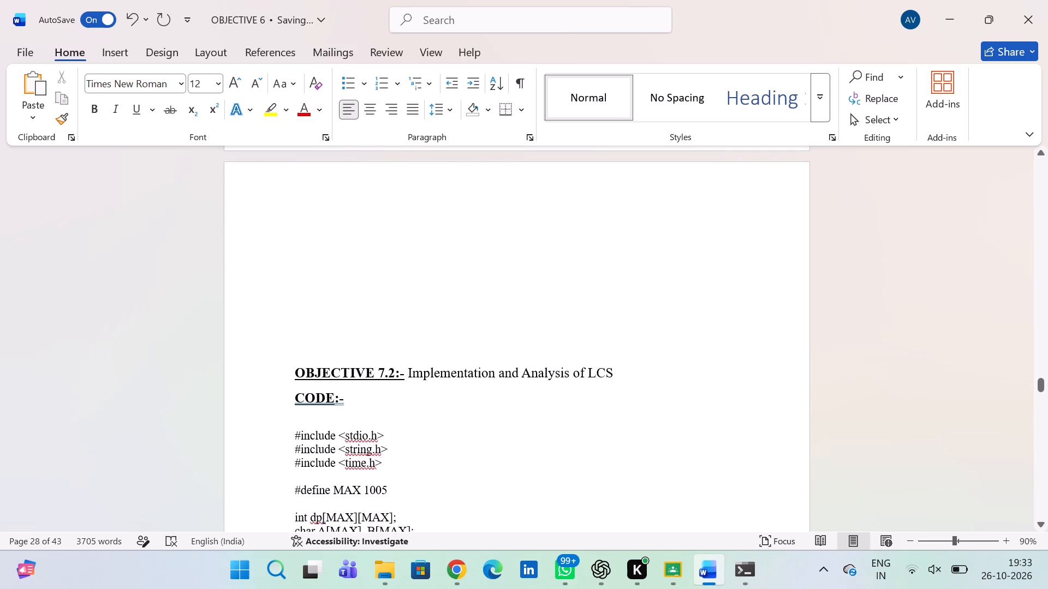
{"action": "key", "text": "BackSpace"}
{"action": "key", "text": "BackSpace"}
{"action": "key", "text": "BackSpace"}
{"action": "key", "text": "BackSpace"}
{"action": "key", "text": "BackSpace"}
{"action": "key", "text": "BackSpace"}
{"action": "key", "text": "BackSpace"}
{"action": "key", "text": "BackSpace"}
{"action": "key", "text": "BackSpace"}
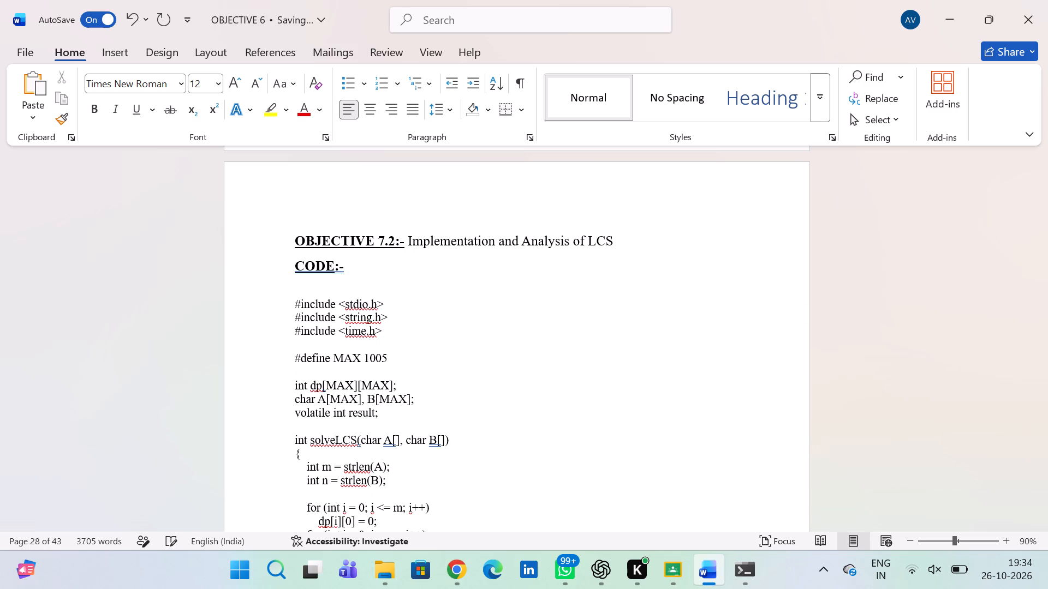
Delete the blank line between the #include lines and #define MAX 1005 in the LCS code.
{"action": "left_click", "coordinate": [356, 345]}
{"action": "key", "text": "BackSpace"}
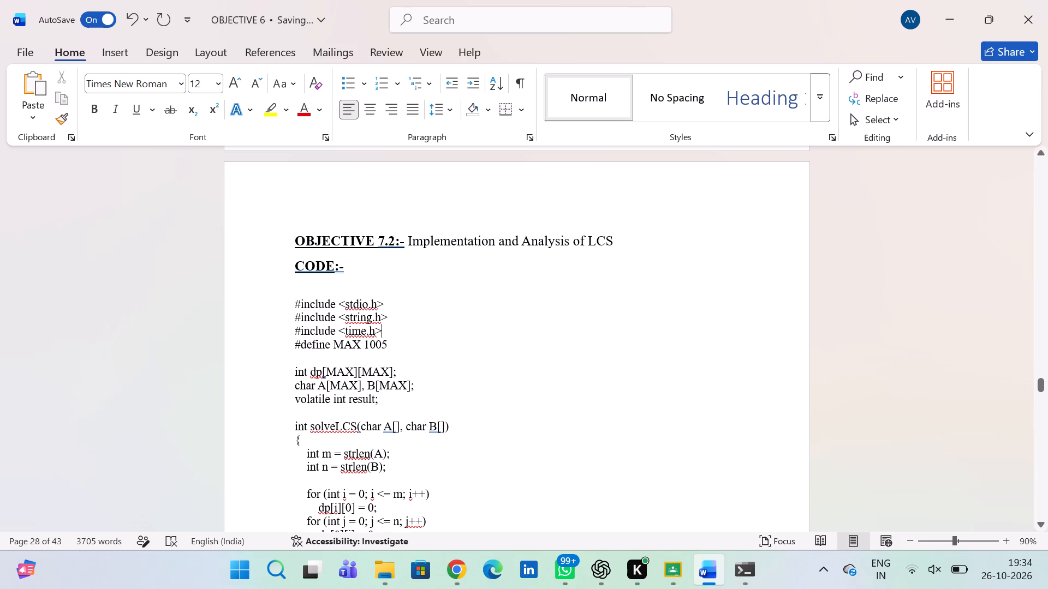
Reduce the height of the LCS output screenshot on the page before EXPERIMENT 8, keeping its width.
{"action": "scroll", "coordinate": [320, 363], "scroll_direction": "down", "scroll_amount": 7}
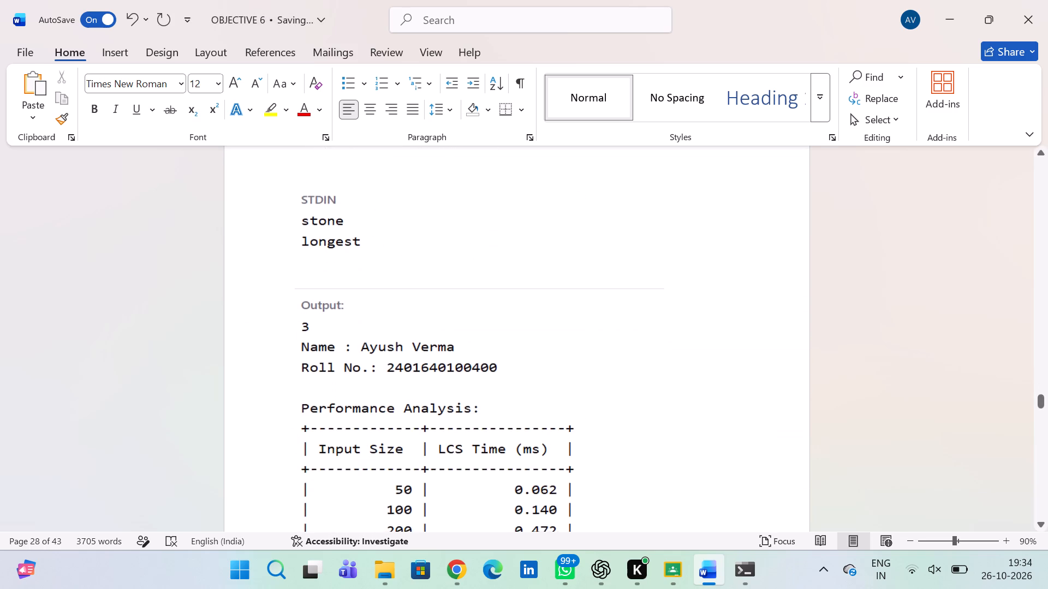
{"action": "scroll", "coordinate": [320, 363], "scroll_direction": "down", "scroll_amount": 3}
{"action": "scroll", "coordinate": [320, 363], "scroll_direction": "up", "scroll_amount": 1}
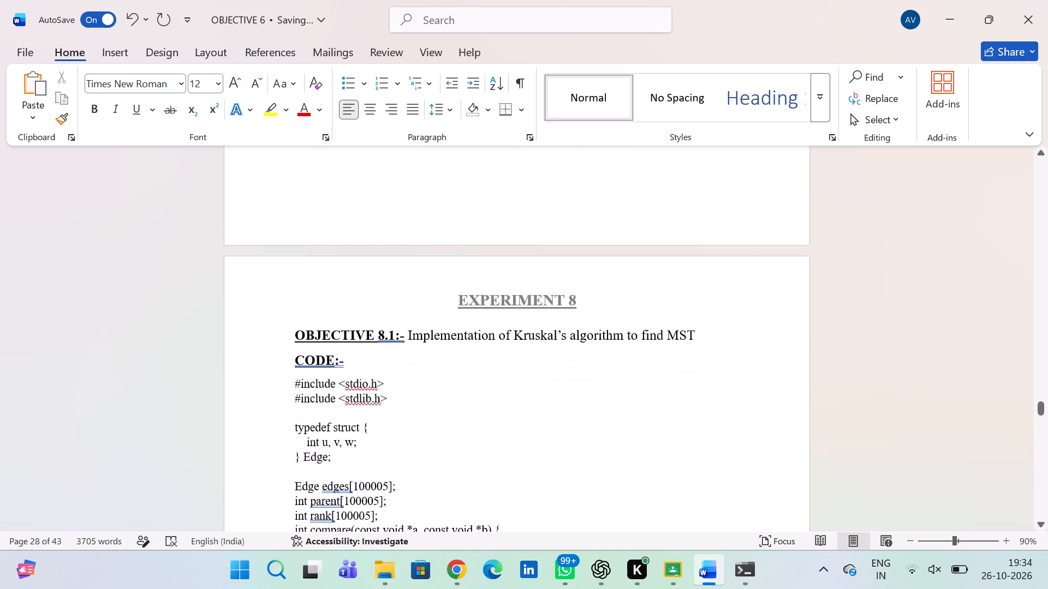
{"action": "scroll", "coordinate": [320, 363], "scroll_direction": "up", "scroll_amount": 1}
{"action": "scroll", "coordinate": [320, 363], "scroll_direction": "down", "scroll_amount": 1}
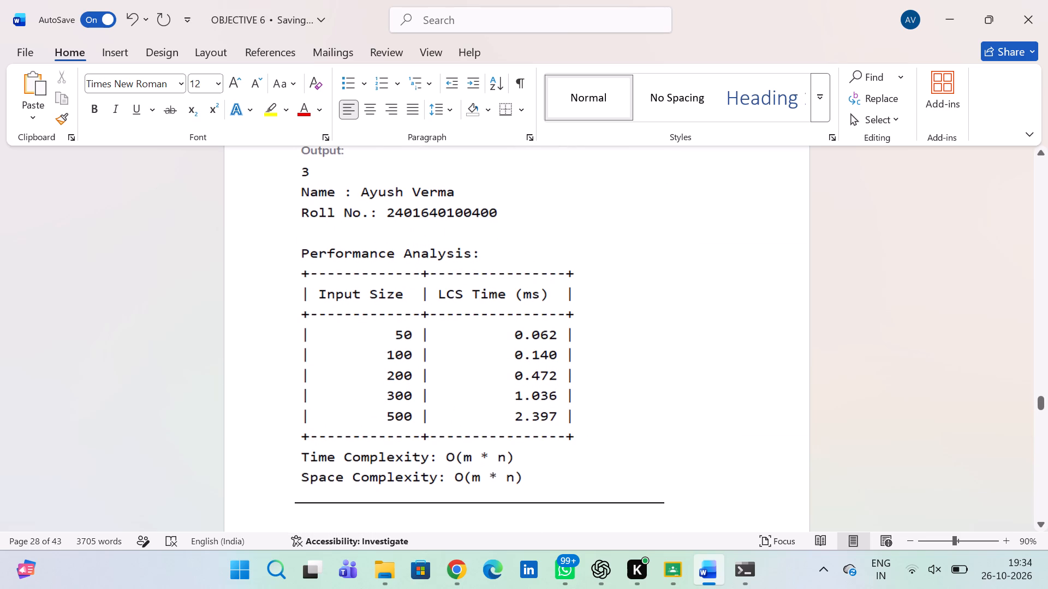
{"action": "left_click", "coordinate": [437, 353]}
{"action": "scroll", "coordinate": [524, 402], "scroll_direction": "down", "scroll_amount": 1}
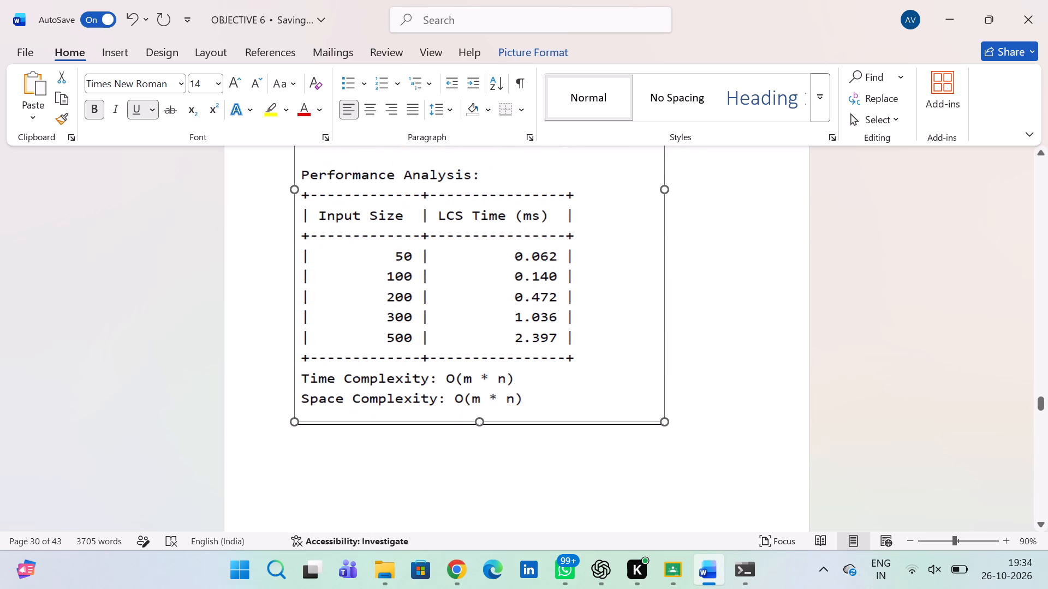
{"action": "left_click_drag", "start_coordinate": [479, 421], "coordinate": [485, 338]}
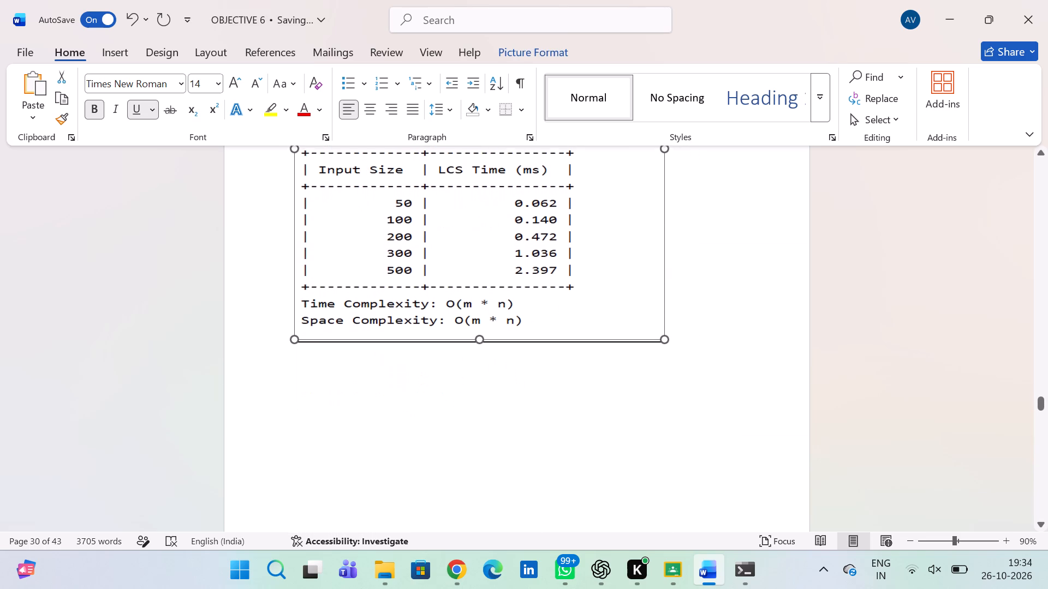
{"action": "left_click_drag", "start_coordinate": [485, 338], "coordinate": [478, 308]}
Delete the extra blank line between the LCS code's final closing brace and the OUTPUT heading.
{"action": "scroll", "coordinate": [502, 293], "scroll_direction": "up", "scroll_amount": 2}
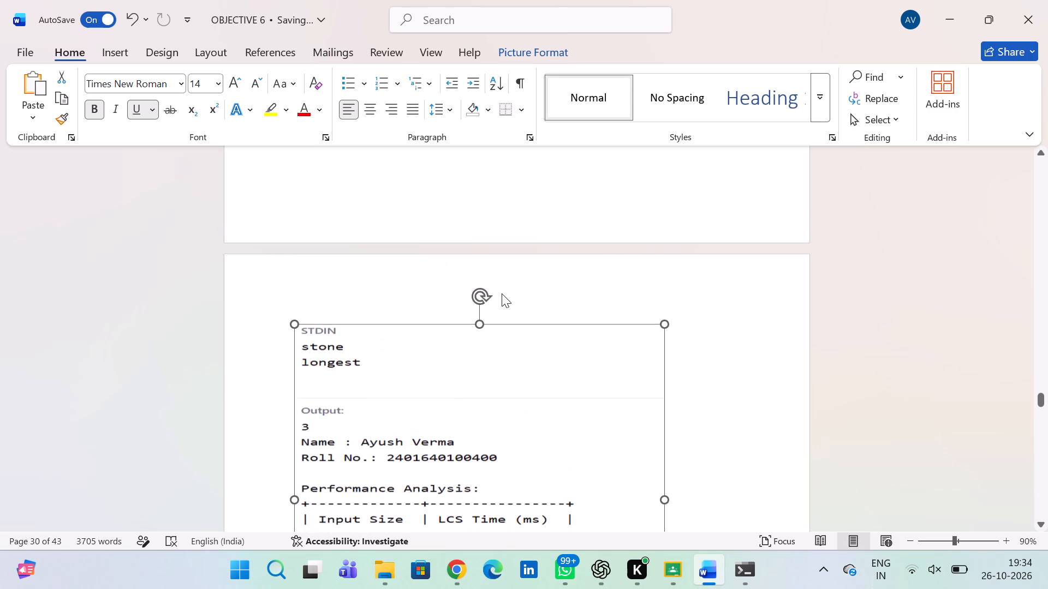
{"action": "scroll", "coordinate": [502, 293], "scroll_direction": "up", "scroll_amount": 2}
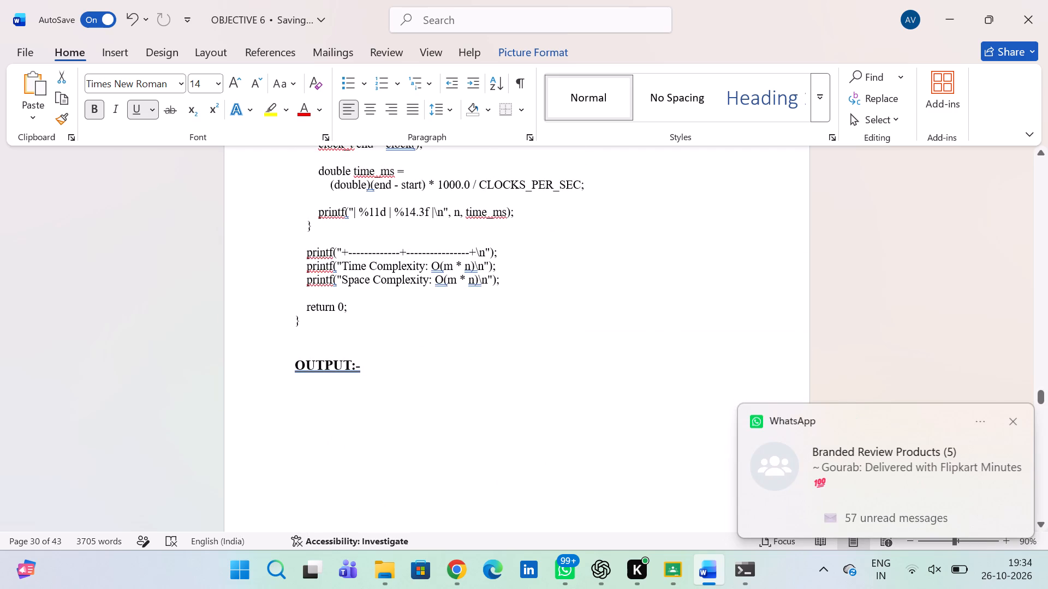
{"action": "left_click", "coordinate": [345, 332]}
{"action": "key", "text": "BackSpace"}
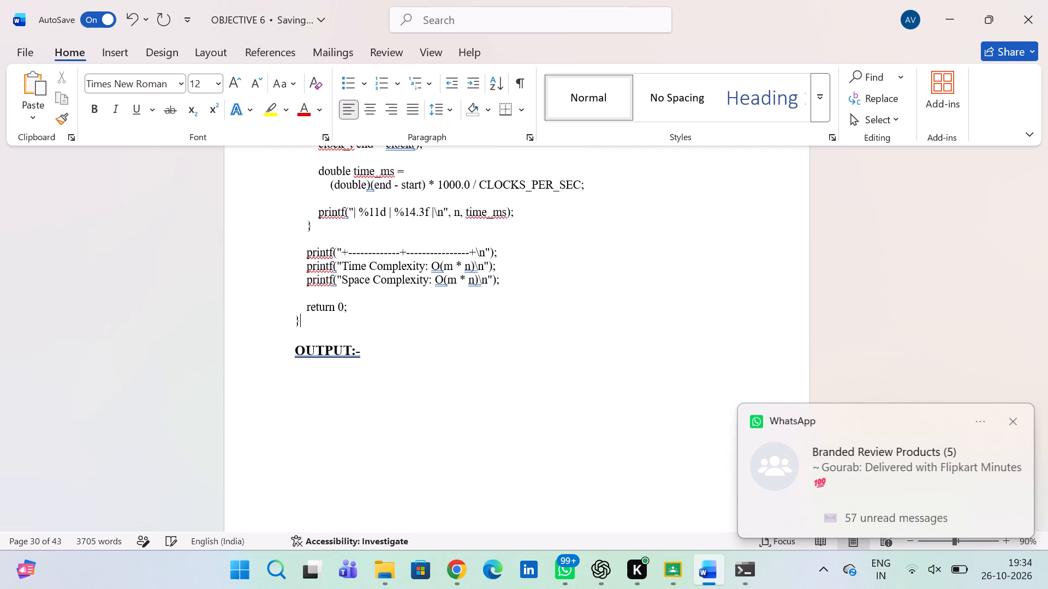
Delete the blank lines before the table border printf, the row printf, double time_ms, clock_t end and clock_t start in the LCS code.
{"action": "scroll", "coordinate": [345, 332], "scroll_direction": "up", "scroll_amount": 1}
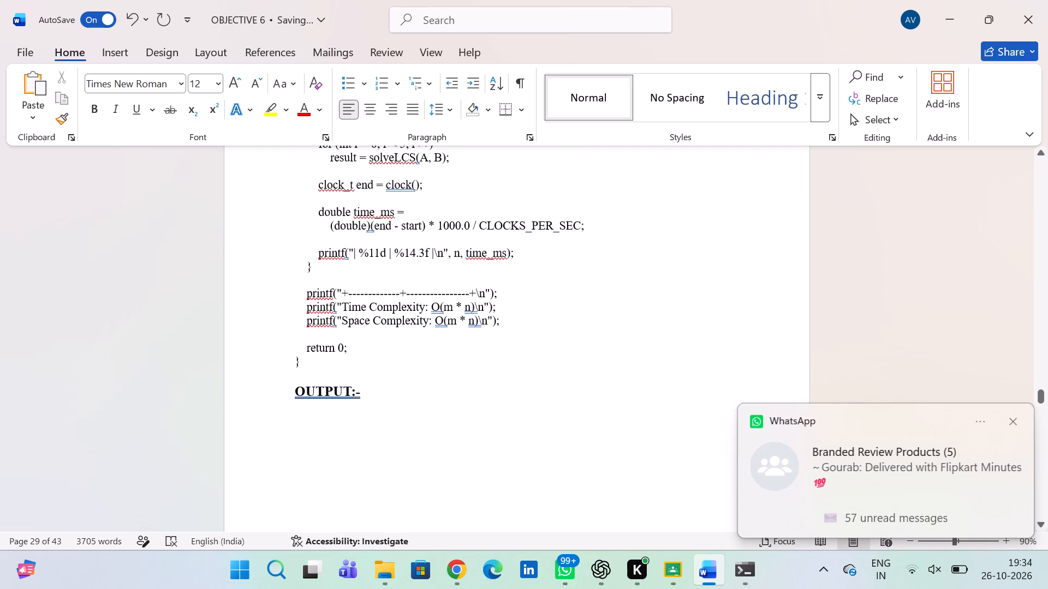
{"action": "left_click", "coordinate": [320, 281]}
{"action": "key", "text": "BackSpace"}
{"action": "scroll", "coordinate": [320, 281], "scroll_direction": "up", "scroll_amount": 2}
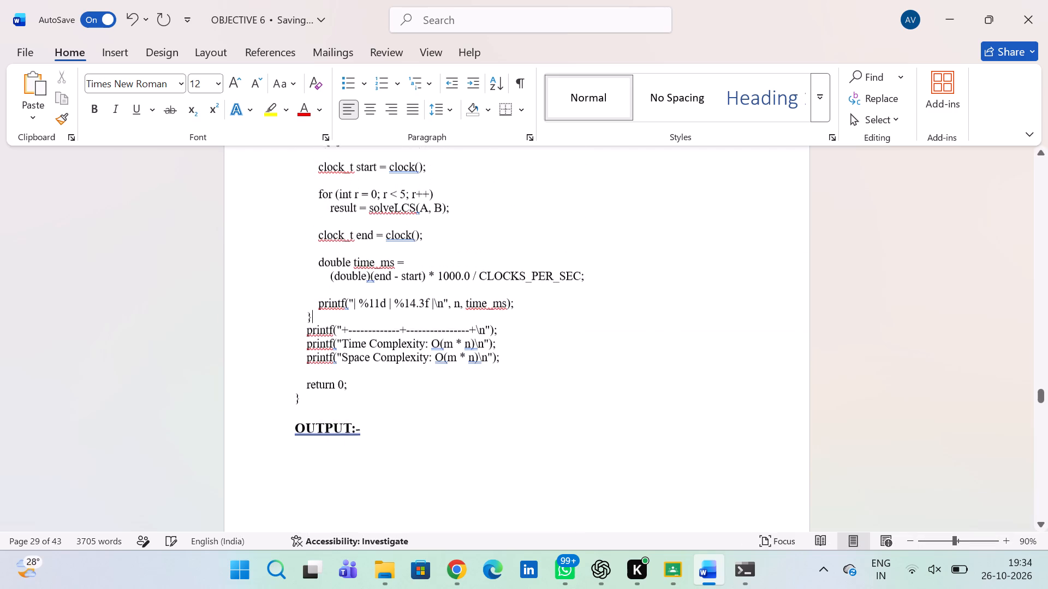
{"action": "left_click", "coordinate": [321, 304]}
{"action": "key", "text": "BackSpace"}
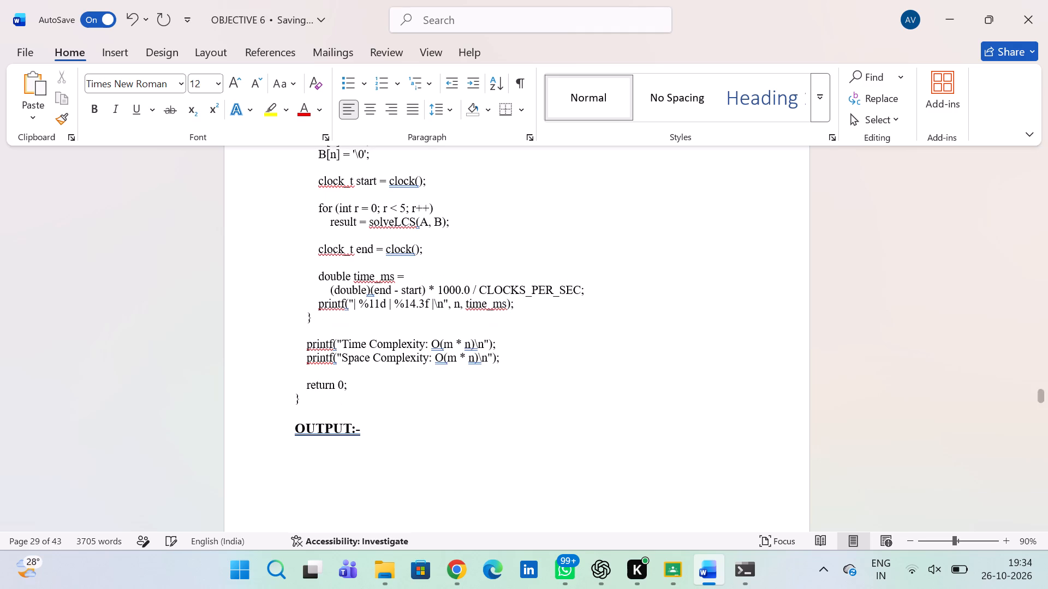
{"action": "left_click", "coordinate": [330, 264]}
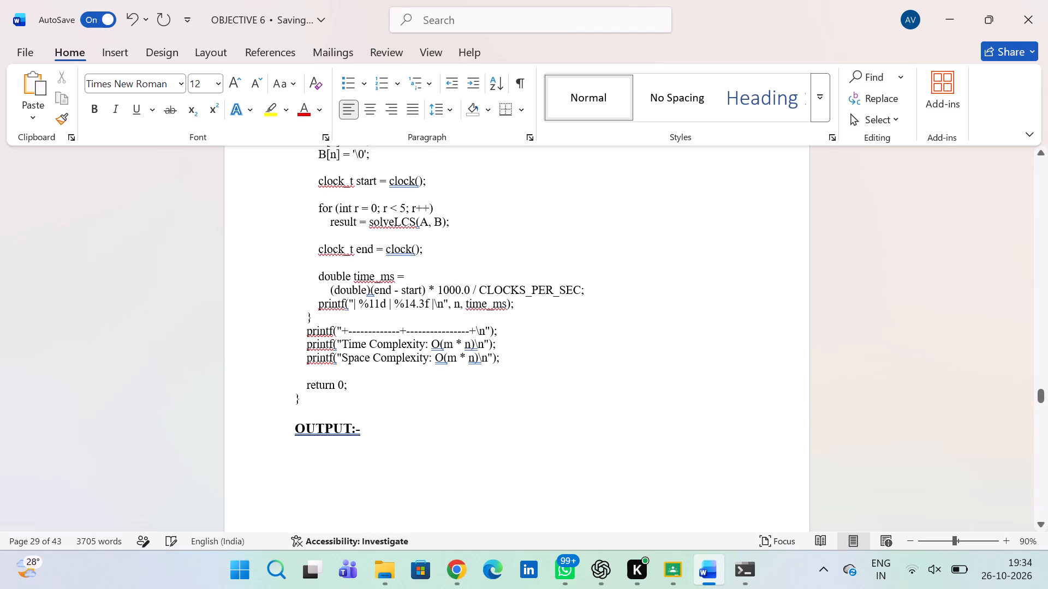
{"action": "key", "text": "BackSpace"}
{"action": "left_click", "coordinate": [324, 238]}
{"action": "key", "text": "BackSpace"}
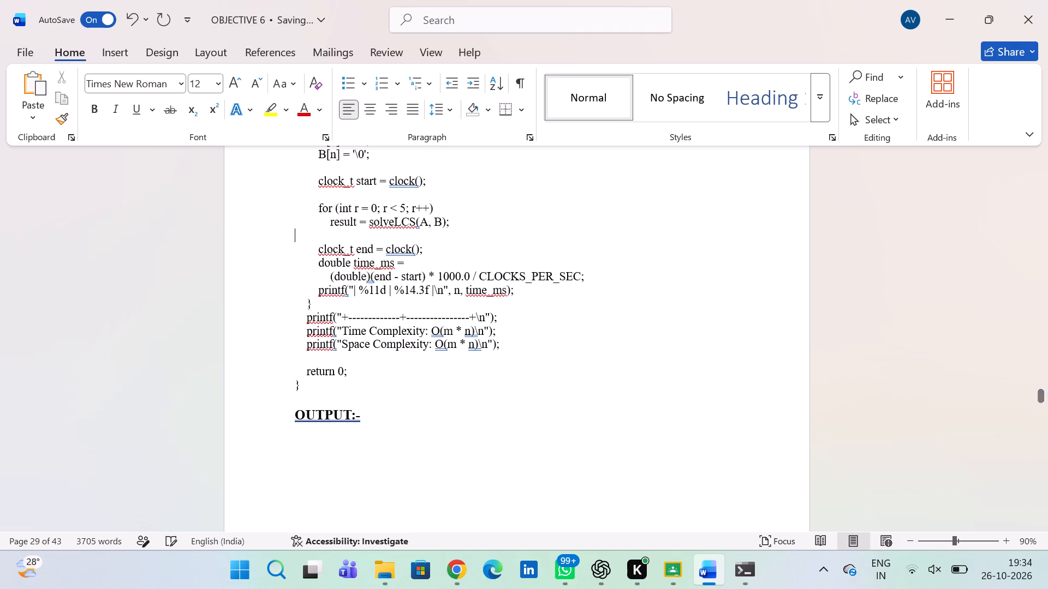
{"action": "scroll", "coordinate": [324, 238], "scroll_direction": "up", "scroll_amount": 1}
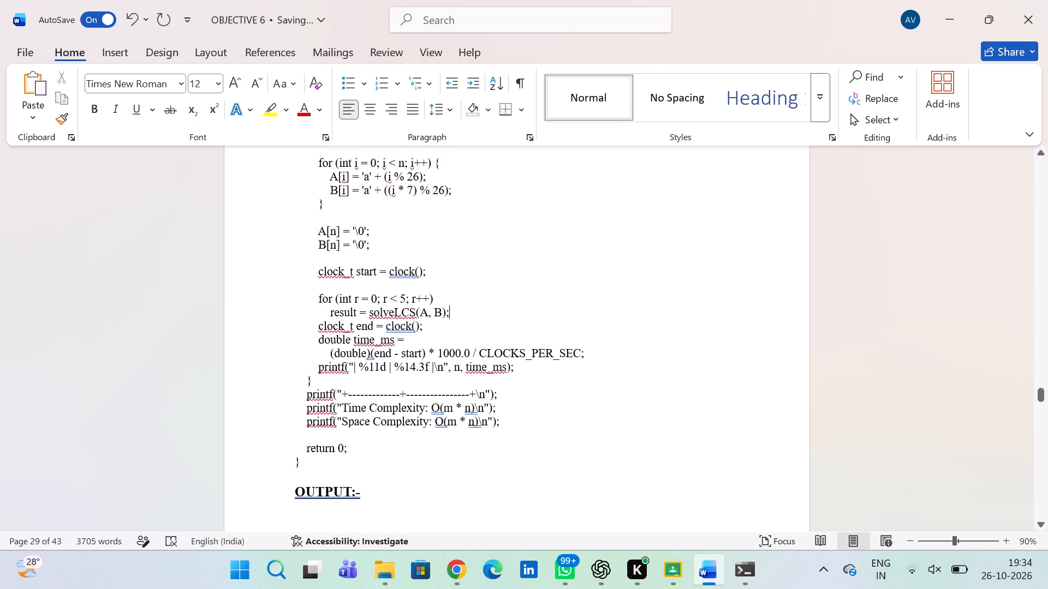
{"action": "left_click", "coordinate": [326, 263]}
{"action": "key", "text": "BackSpace"}
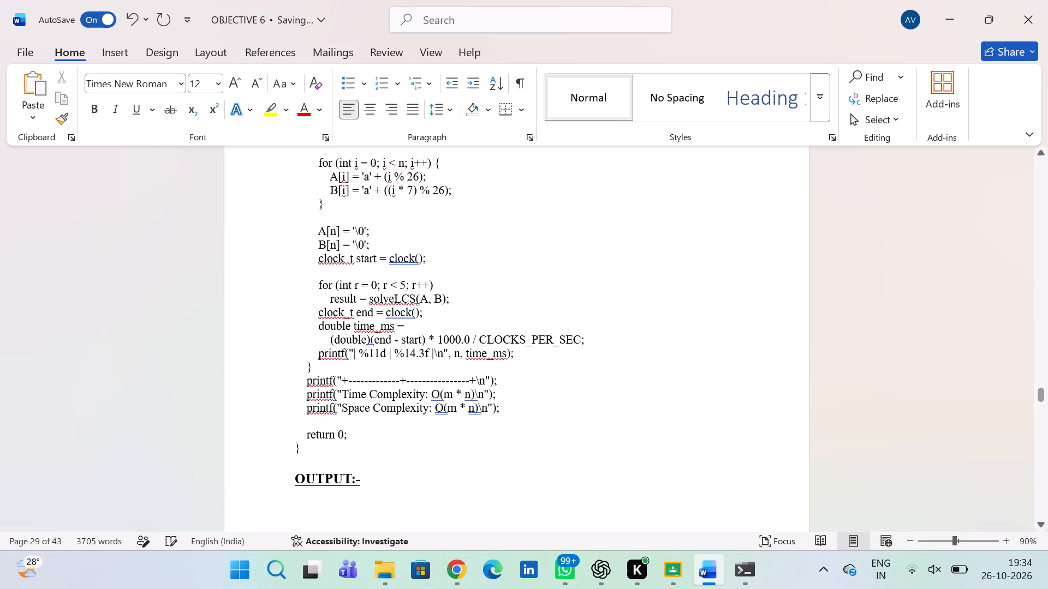
Delete the blank lines above the r < 5 timing loop and directly before and after the table-header printf lines in the LCS code.
{"action": "left_click", "coordinate": [338, 272]}
{"action": "key", "text": "BackSpace"}
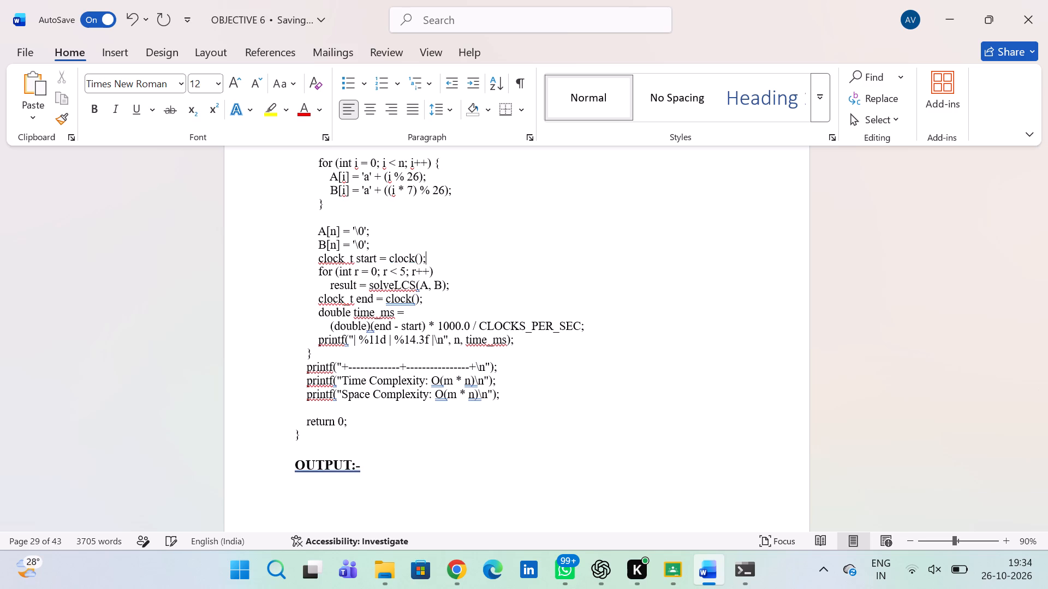
{"action": "scroll", "coordinate": [338, 272], "scroll_direction": "down", "scroll_amount": 3}
{"action": "scroll", "coordinate": [338, 272], "scroll_direction": "up", "scroll_amount": 4}
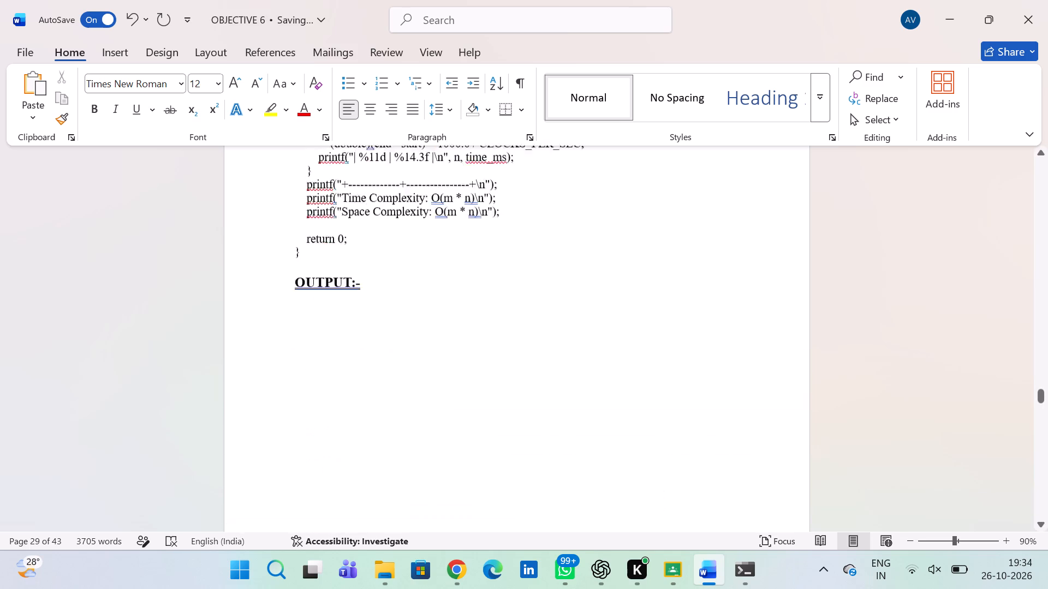
{"action": "scroll", "coordinate": [338, 272], "scroll_direction": "up", "scroll_amount": 2}
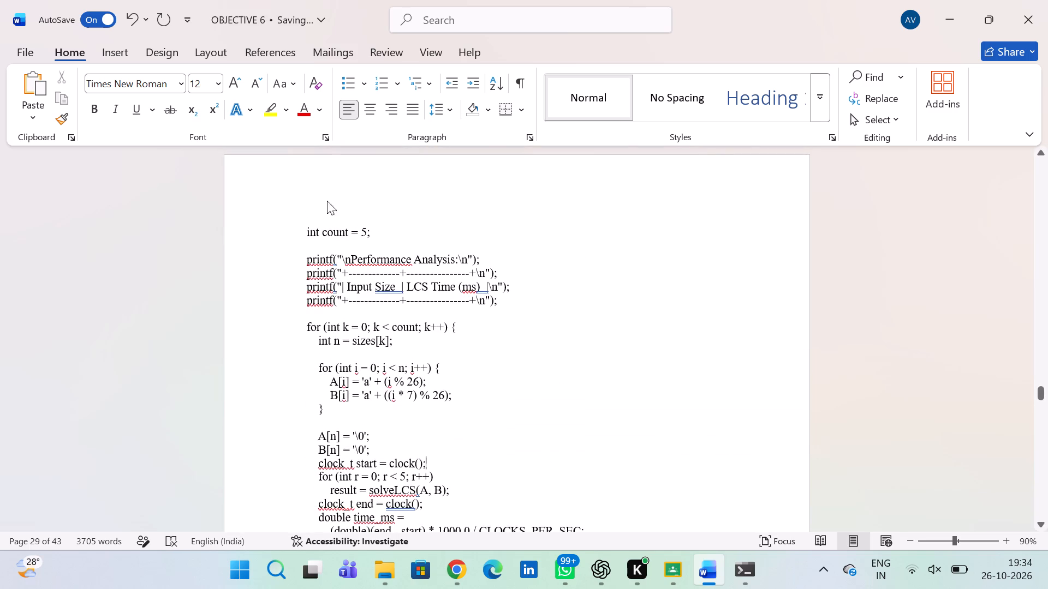
{"action": "left_click", "coordinate": [315, 242]}
{"action": "key", "text": "BackSpace"}
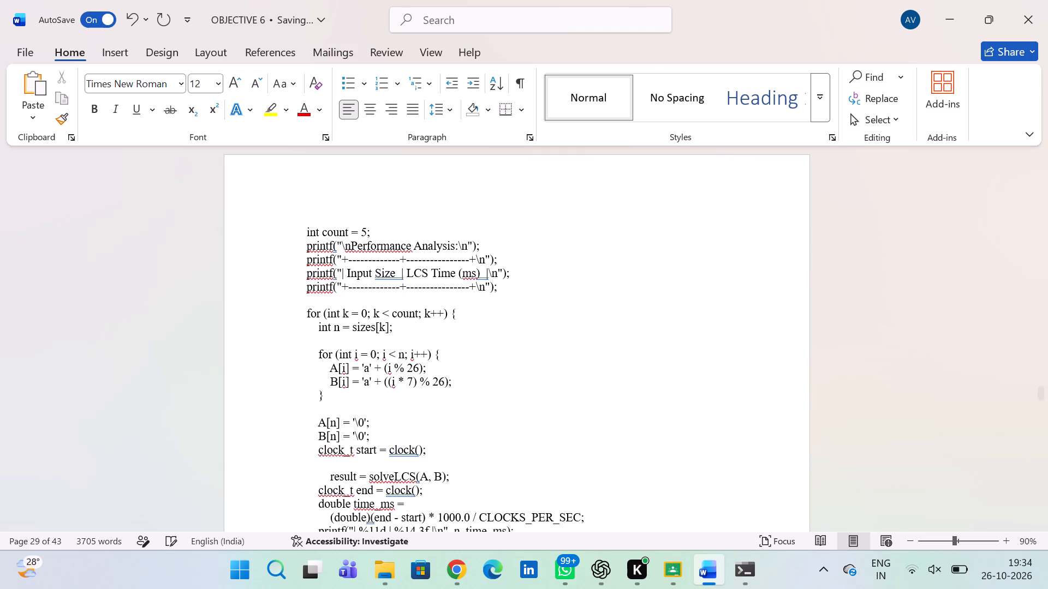
{"action": "left_click", "coordinate": [326, 302]}
{"action": "key", "text": "BackSpace"}
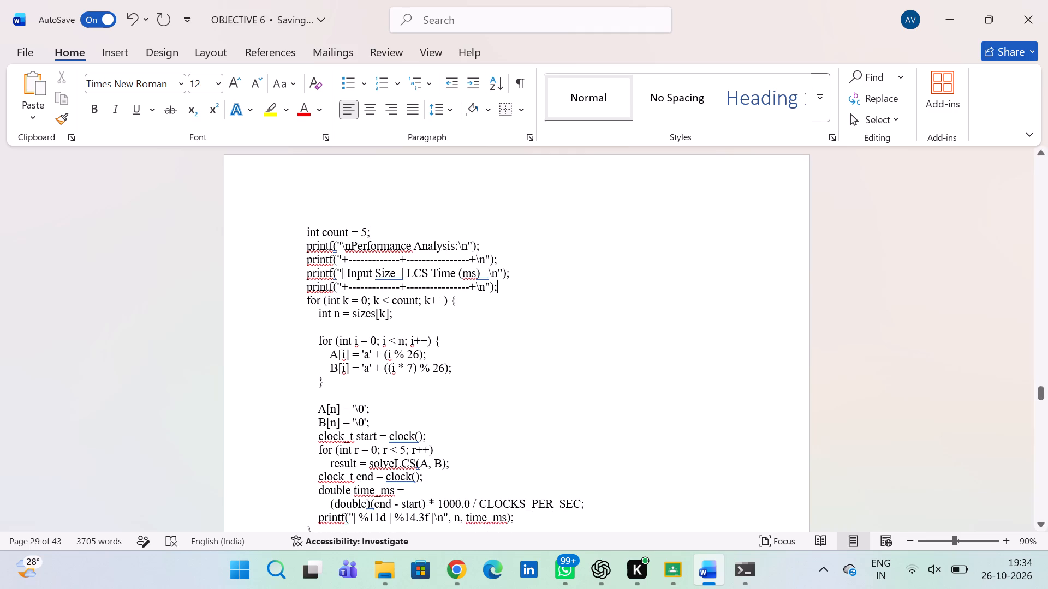
Delete the blank lines directly above and below the inner loop that fills A[i] and B[i].
{"action": "left_click", "coordinate": [337, 324]}
{"action": "key", "text": "bracketright"}
{"action": "key", "text": "BackSpace"}
{"action": "key", "text": "BackSpace"}
{"action": "scroll", "coordinate": [337, 324], "scroll_direction": "down", "scroll_amount": 1}
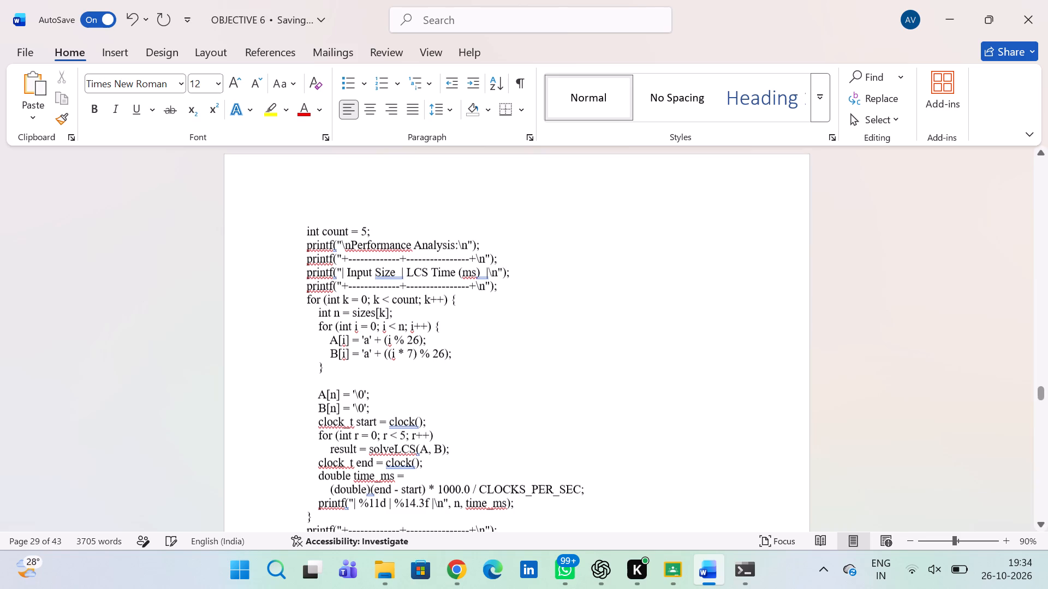
{"action": "scroll", "coordinate": [337, 324], "scroll_direction": "down", "scroll_amount": 1}
{"action": "left_click", "coordinate": [365, 330]}
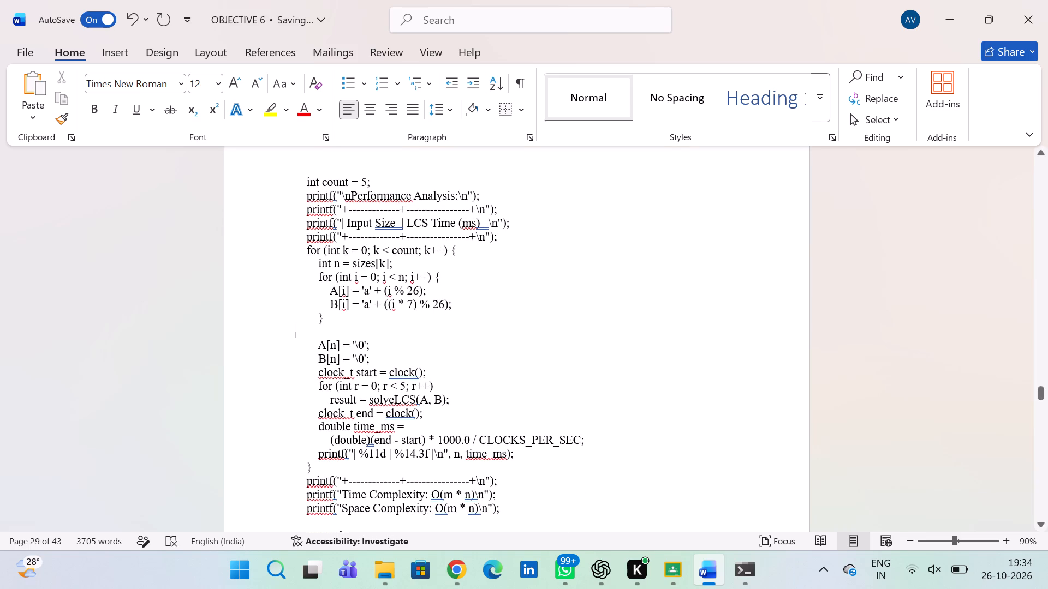
{"action": "key", "text": "BackSpace"}
Delete the blank lines above the Performance analysis comment, above int main() and above return dp[m][n].
{"action": "scroll", "coordinate": [365, 330], "scroll_direction": "up", "scroll_amount": 3}
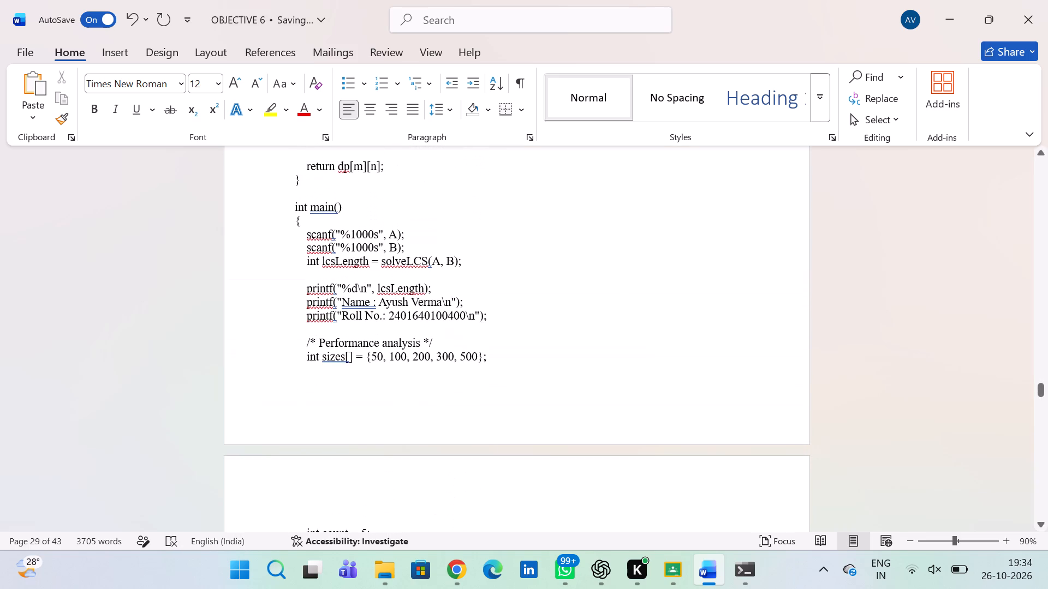
{"action": "scroll", "coordinate": [365, 330], "scroll_direction": "up", "scroll_amount": 1}
{"action": "left_click", "coordinate": [329, 351]}
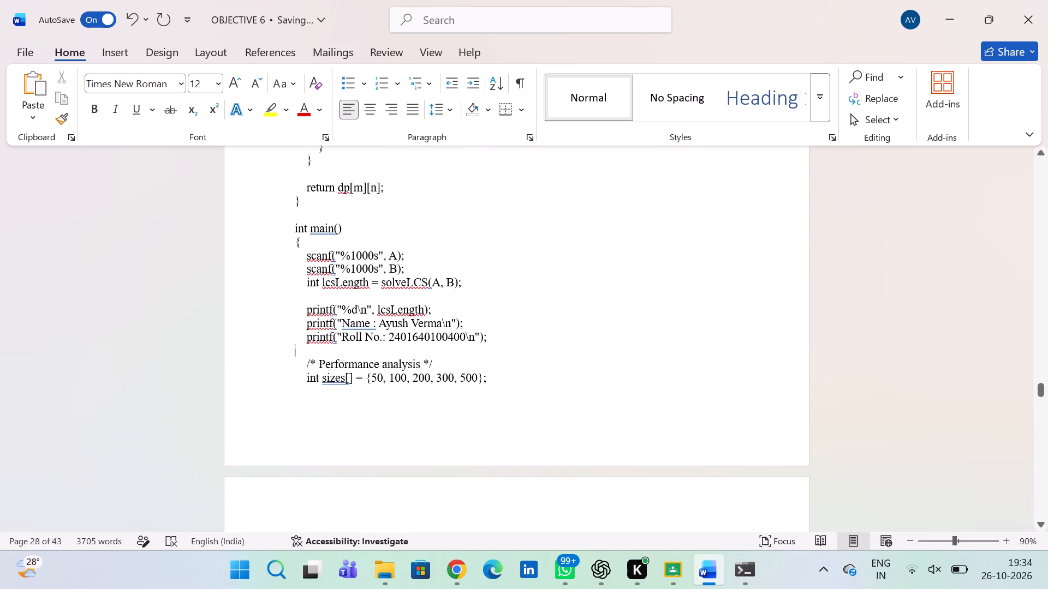
{"action": "key", "text": "BackSpace"}
{"action": "scroll", "coordinate": [329, 351], "scroll_direction": "up", "scroll_amount": 1}
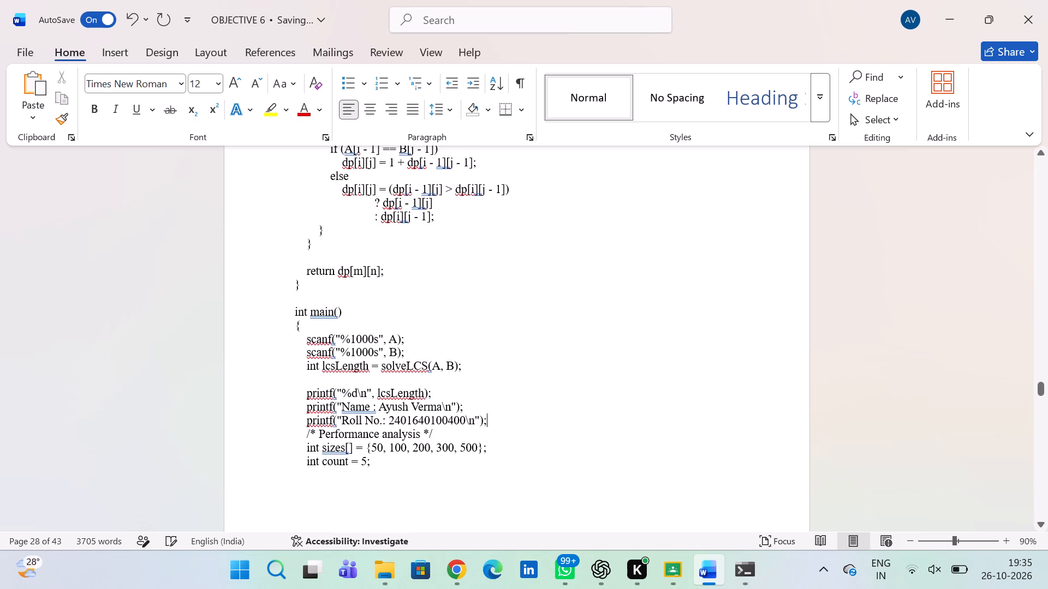
{"action": "left_click", "coordinate": [304, 302]}
{"action": "key", "text": "BackSpace"}
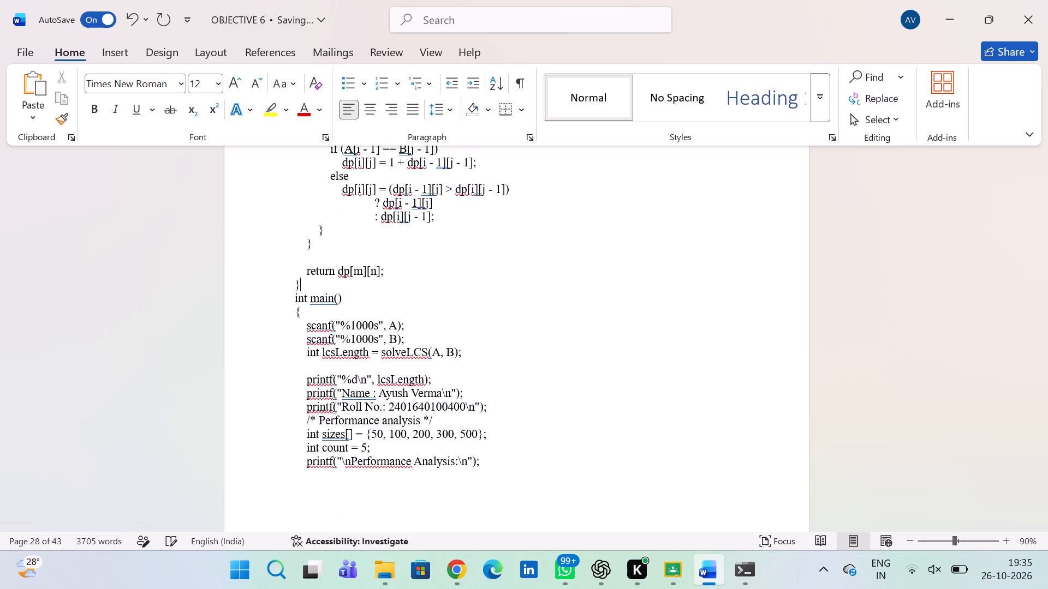
{"action": "scroll", "coordinate": [304, 302], "scroll_direction": "up", "scroll_amount": 2}
{"action": "left_click", "coordinate": [326, 359]}
{"action": "key", "text": "BackSpace"}
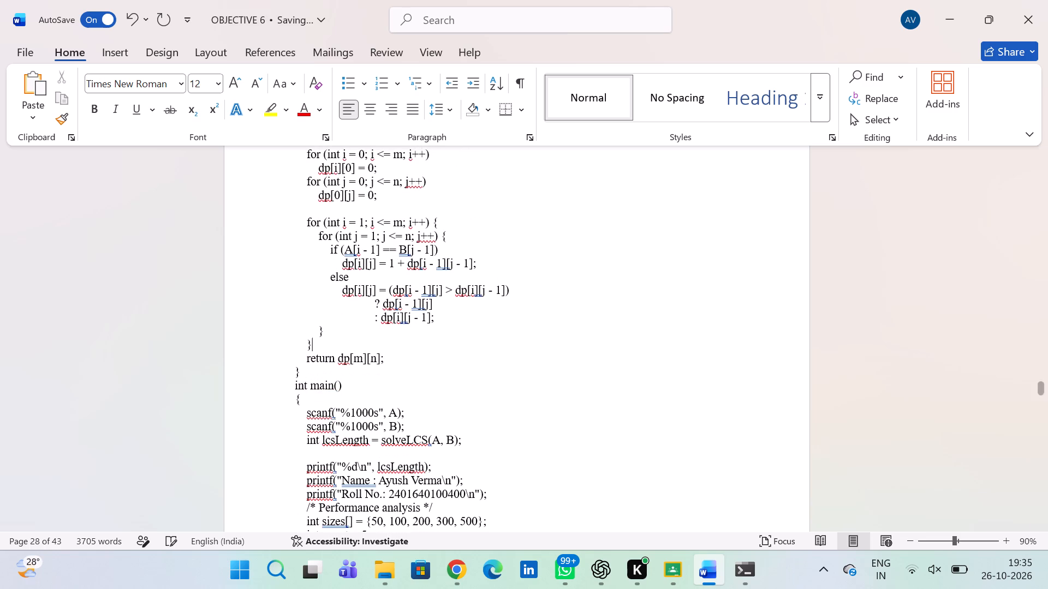
Scale the LCS output screenshot down proportionally, to about 85% of its current width.
{"action": "scroll", "coordinate": [326, 359], "scroll_direction": "up", "scroll_amount": 1}
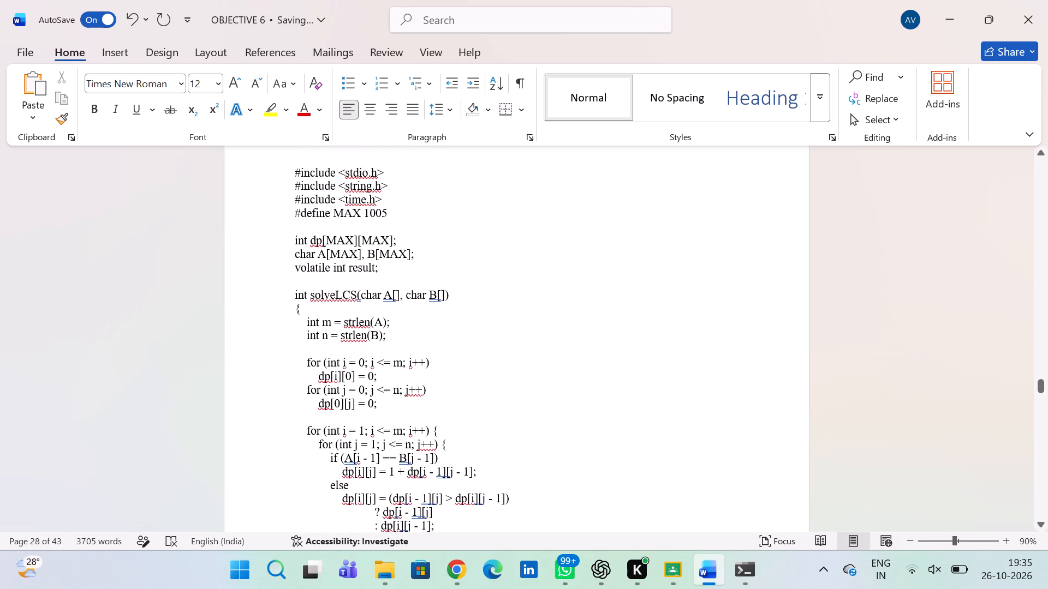
{"action": "scroll", "coordinate": [314, 226], "scroll_direction": "down", "scroll_amount": 4}
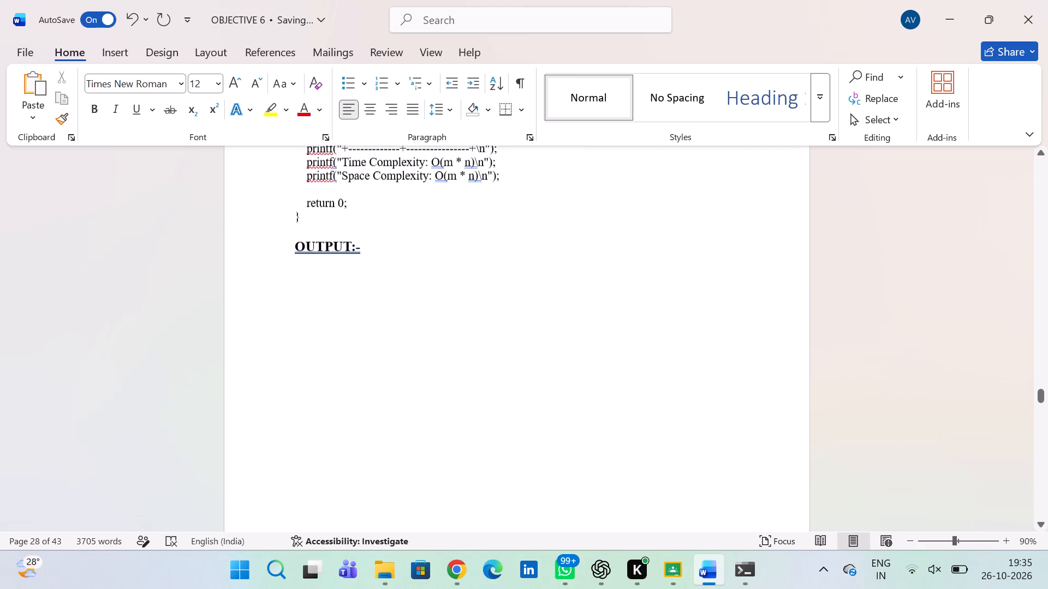
{"action": "scroll", "coordinate": [314, 226], "scroll_direction": "down", "scroll_amount": 3}
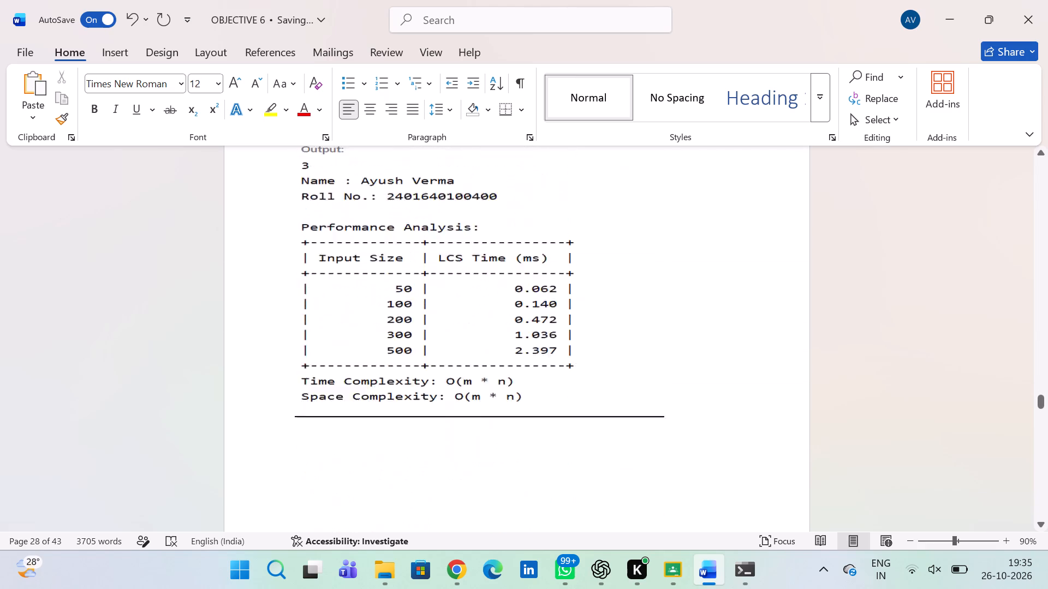
{"action": "scroll", "coordinate": [314, 226], "scroll_direction": "down", "scroll_amount": 3}
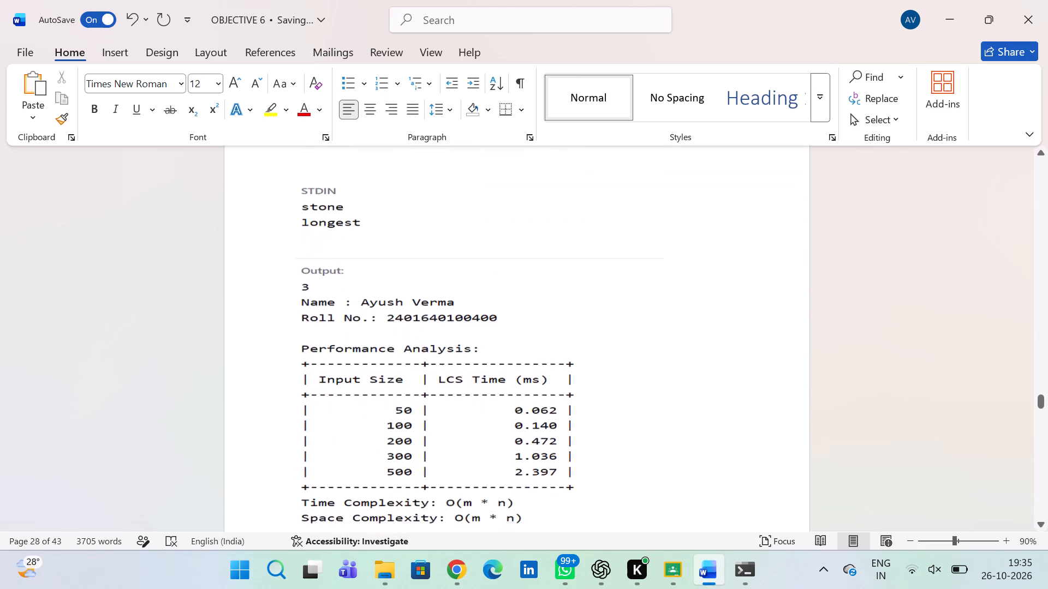
{"action": "scroll", "coordinate": [314, 226], "scroll_direction": "down", "scroll_amount": 1}
{"action": "left_click", "coordinate": [437, 311]}
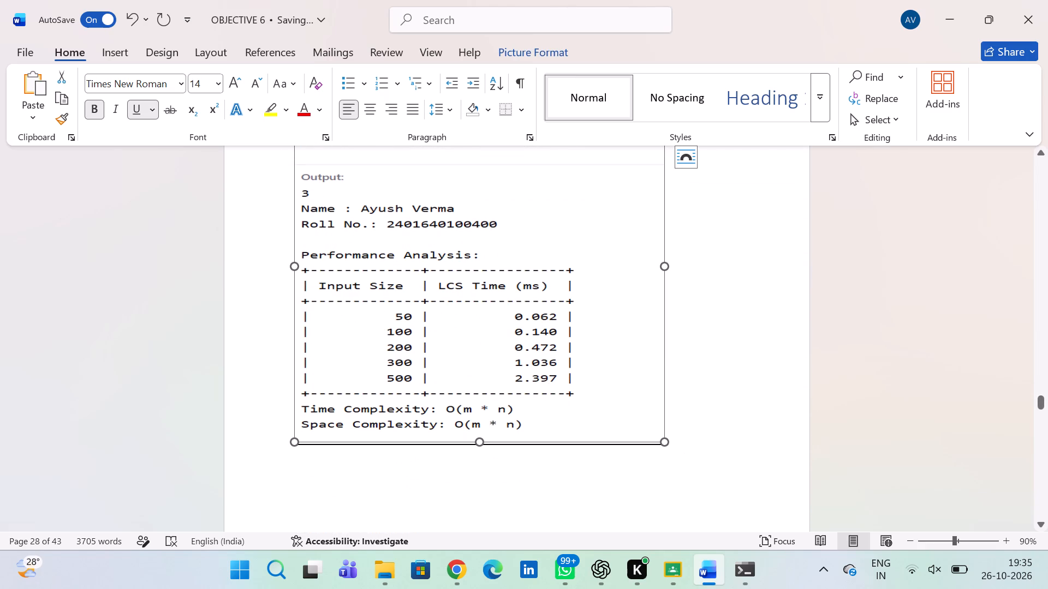
{"action": "left_click_drag", "start_coordinate": [665, 444], "coordinate": [628, 412]}
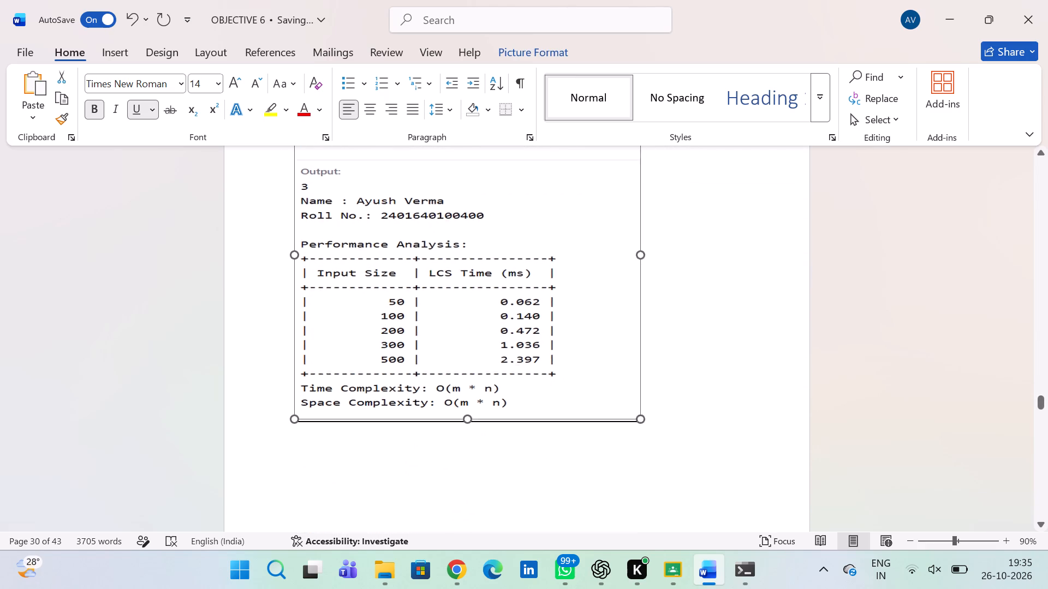
{"action": "left_click_drag", "start_coordinate": [628, 412], "coordinate": [599, 392]}
{"action": "scroll", "coordinate": [599, 392], "scroll_direction": "down", "scroll_amount": 1}
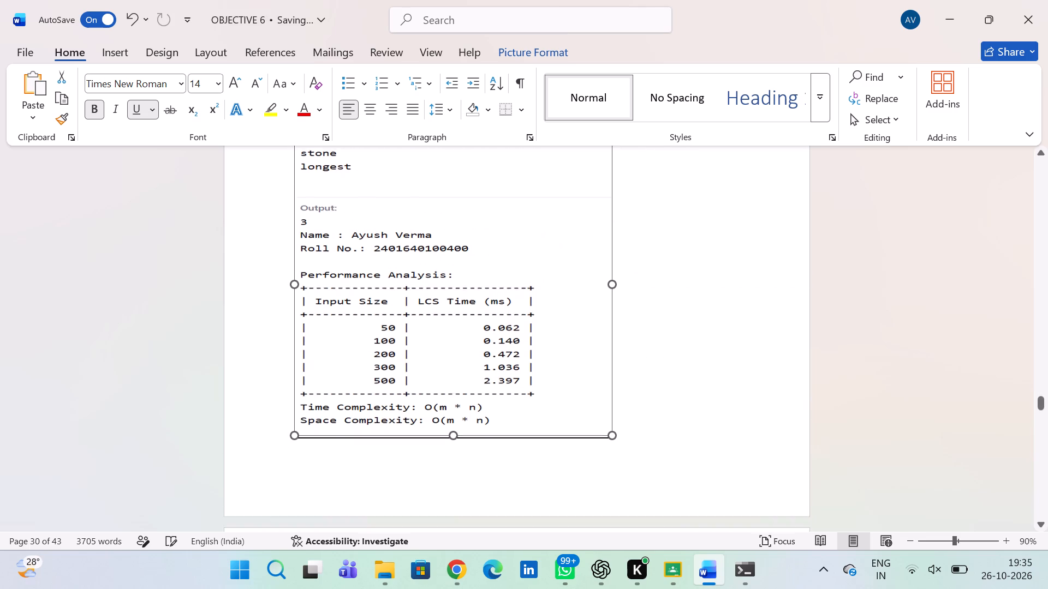
{"action": "scroll", "coordinate": [599, 392], "scroll_direction": "down", "scroll_amount": 7}
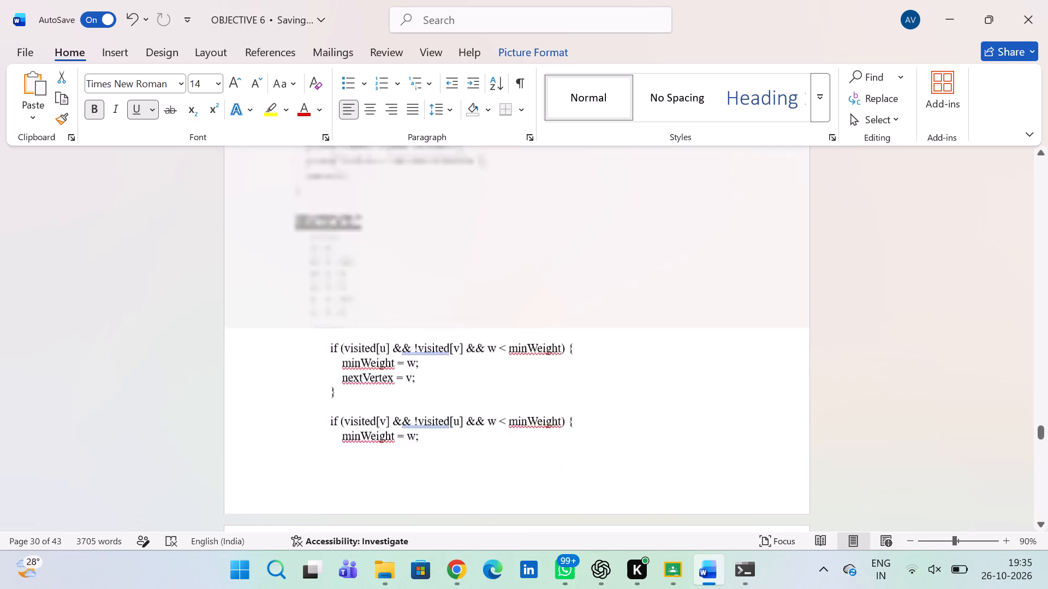
Remove the extra blank line above the OBJECTIVE 10.2 heading, keeping the heading at the top of its page.
{"action": "scroll", "coordinate": [599, 392], "scroll_direction": "down", "scroll_amount": 8}
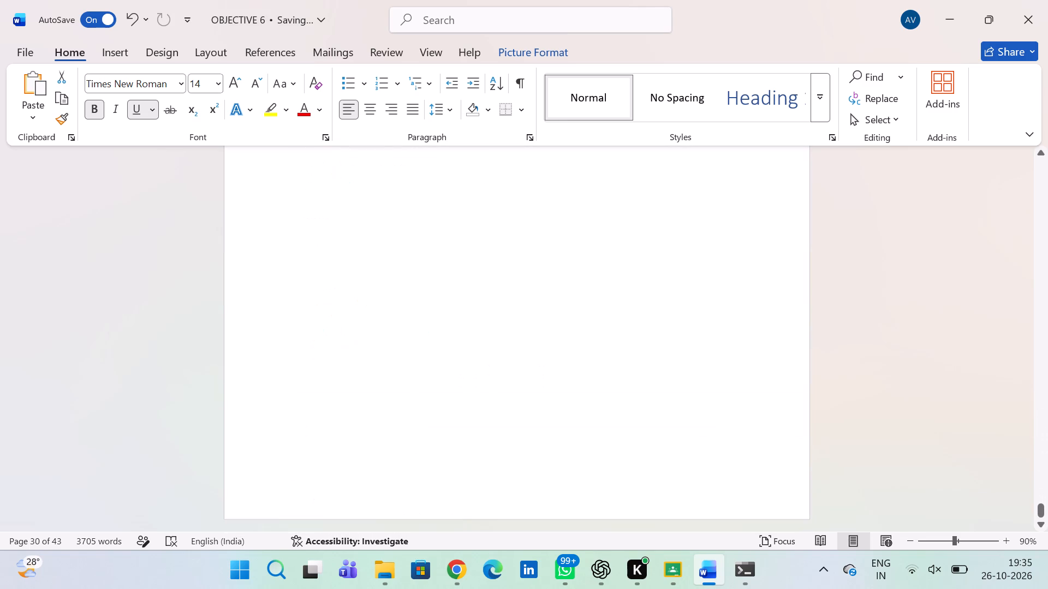
{"action": "scroll", "coordinate": [599, 392], "scroll_direction": "up", "scroll_amount": 2}
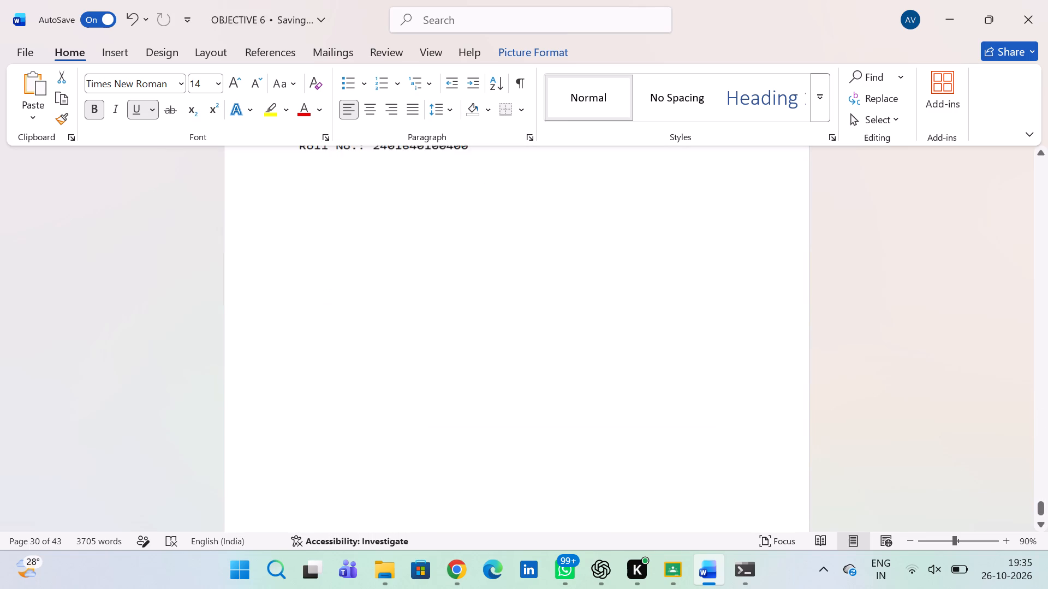
{"action": "scroll", "coordinate": [599, 392], "scroll_direction": "up", "scroll_amount": 3}
{"action": "scroll", "coordinate": [599, 392], "scroll_direction": "right", "scroll_amount": 1}
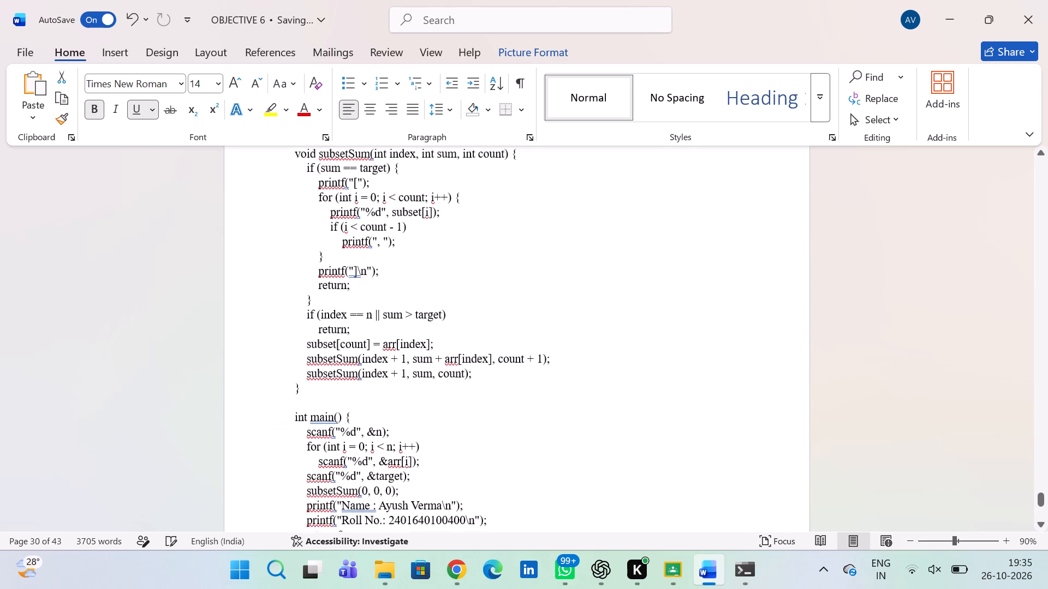
{"action": "scroll", "coordinate": [599, 392], "scroll_direction": "right", "scroll_amount": 1}
{"action": "scroll", "coordinate": [599, 392], "scroll_direction": "up", "scroll_amount": 2}
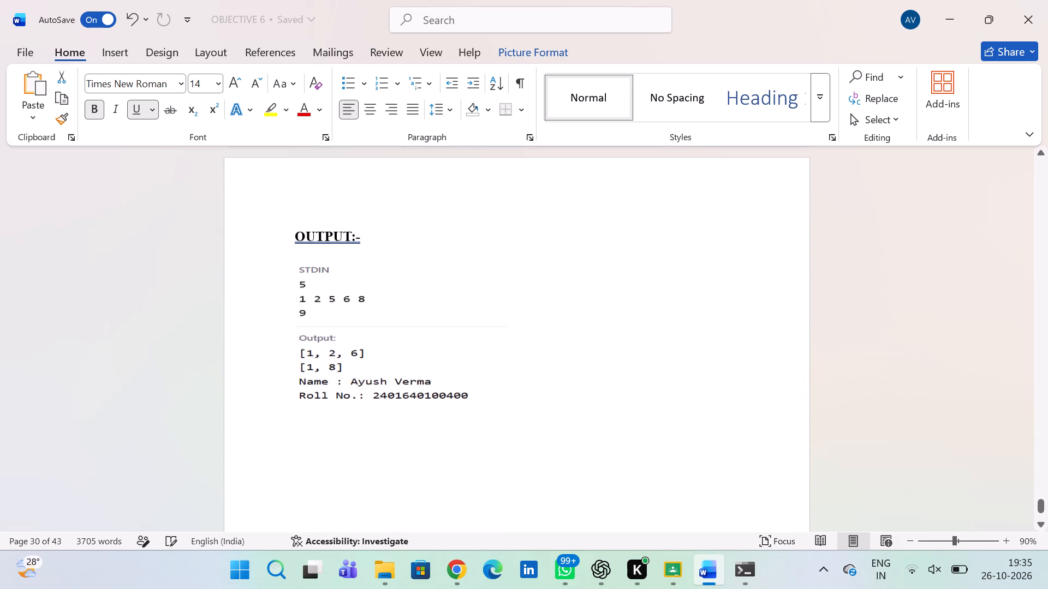
{"action": "scroll", "coordinate": [599, 392], "scroll_direction": "up", "scroll_amount": 1}
{"action": "scroll", "coordinate": [599, 392], "scroll_direction": "right", "scroll_amount": 1}
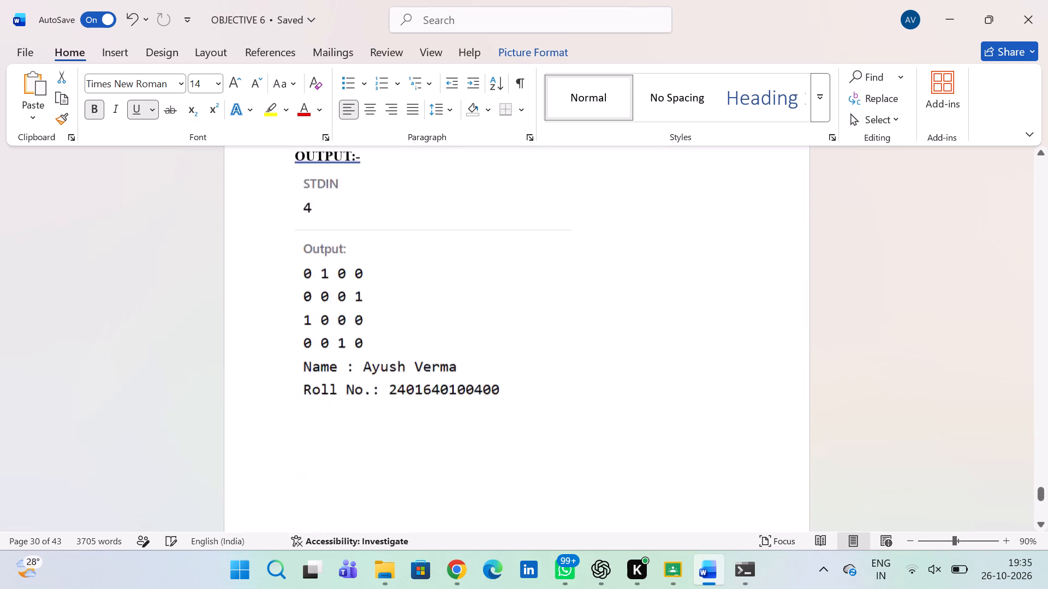
{"action": "scroll", "coordinate": [599, 392], "scroll_direction": "right", "scroll_amount": 2}
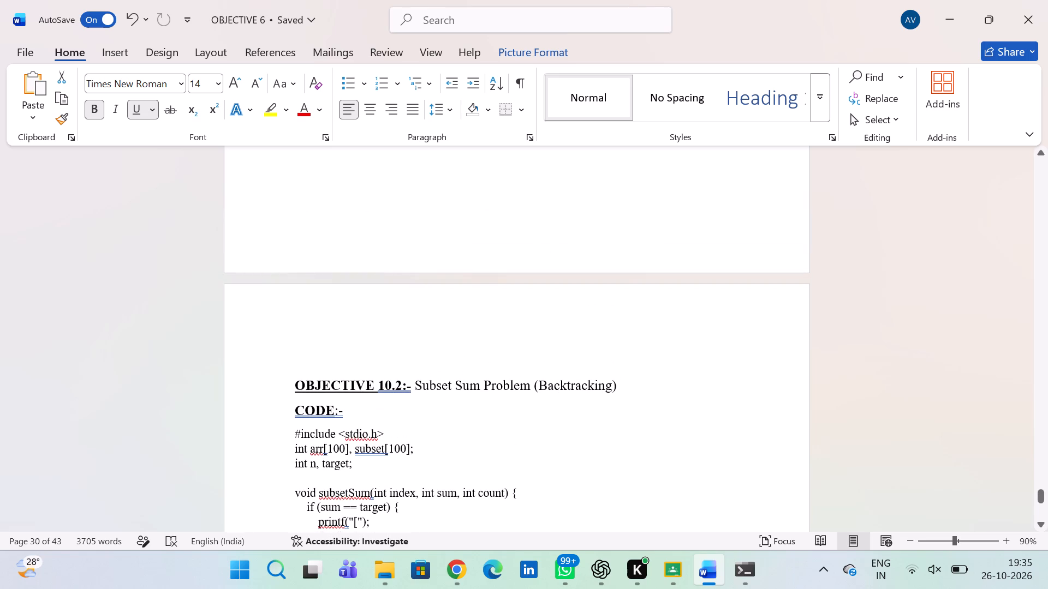
{"action": "left_click", "coordinate": [294, 383]}
{"action": "key", "text": "BackSpace"}
{"action": "key", "text": "BackSpace"}
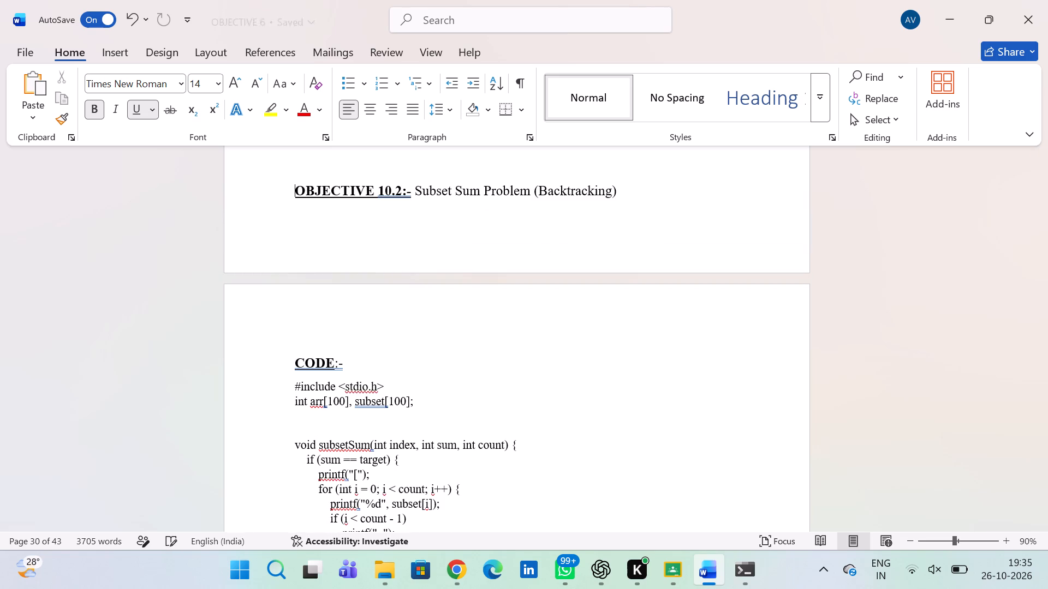
{"action": "key", "text": "Return"}
Delete the blank lines between the end of the Subset Sum code and its OUTPUT heading.
{"action": "scroll", "coordinate": [294, 383], "scroll_direction": "down", "scroll_amount": 2}
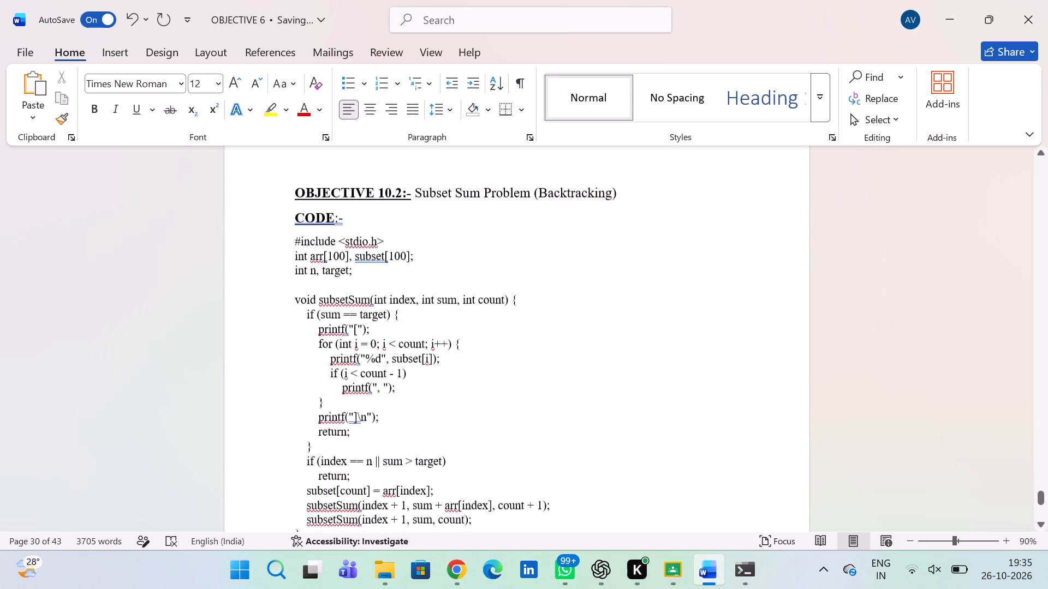
{"action": "scroll", "coordinate": [294, 383], "scroll_direction": "down", "scroll_amount": 4}
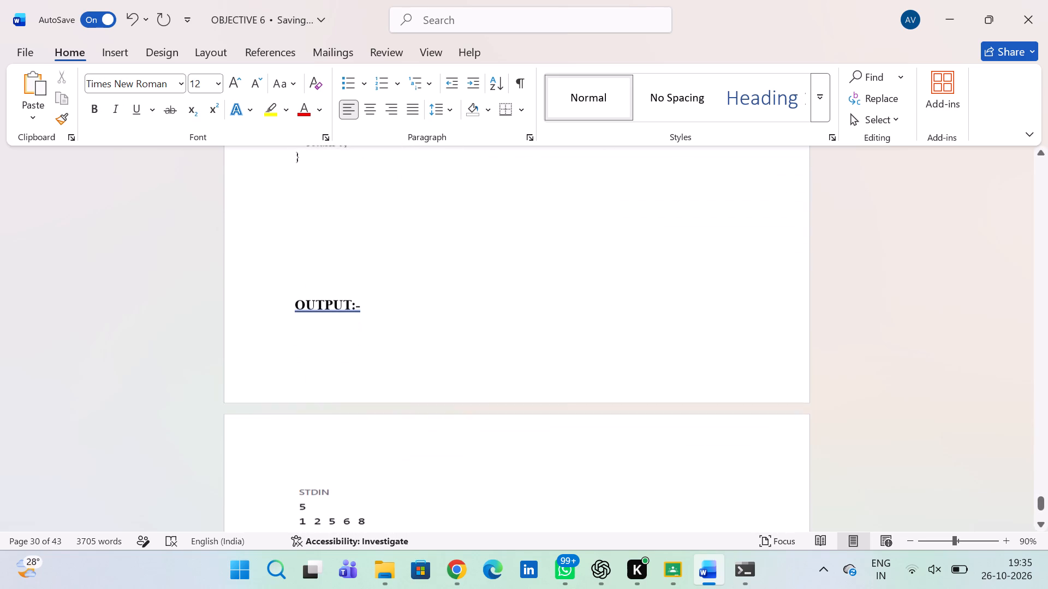
{"action": "left_click", "coordinate": [293, 297]}
{"action": "key", "text": "BackSpace"}
{"action": "key", "text": "BackSpace"}
{"action": "key", "text": "BackSpace"}
{"action": "key", "text": "BackSpace"}
{"action": "key", "text": "BackSpace"}
{"action": "key", "text": "BackSpace"}
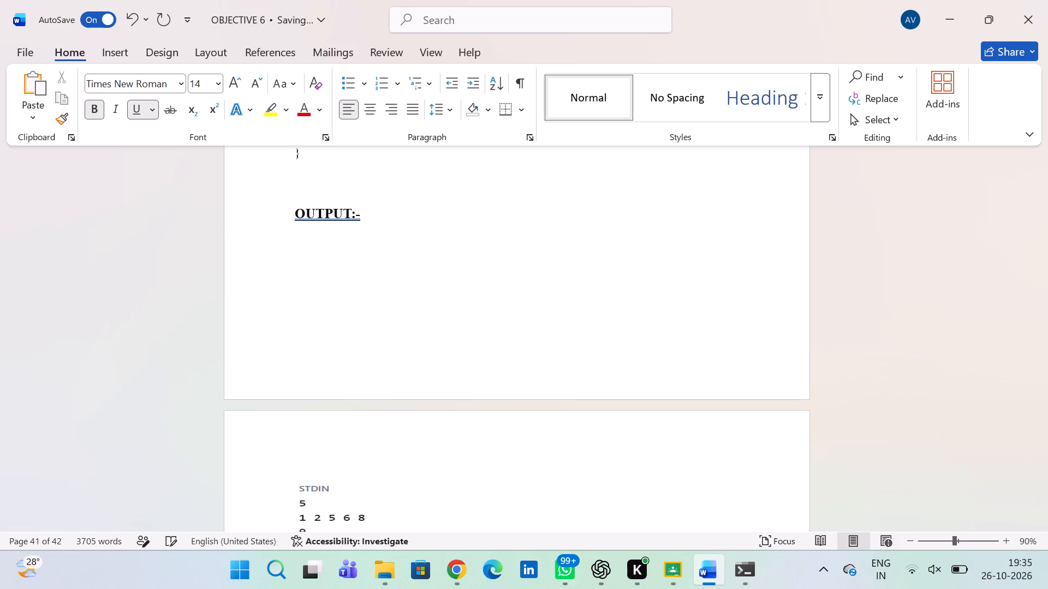
{"action": "key", "text": "BackSpace"}
{"action": "key", "text": "BackSpace"}
{"action": "key", "text": "BackSpace"}
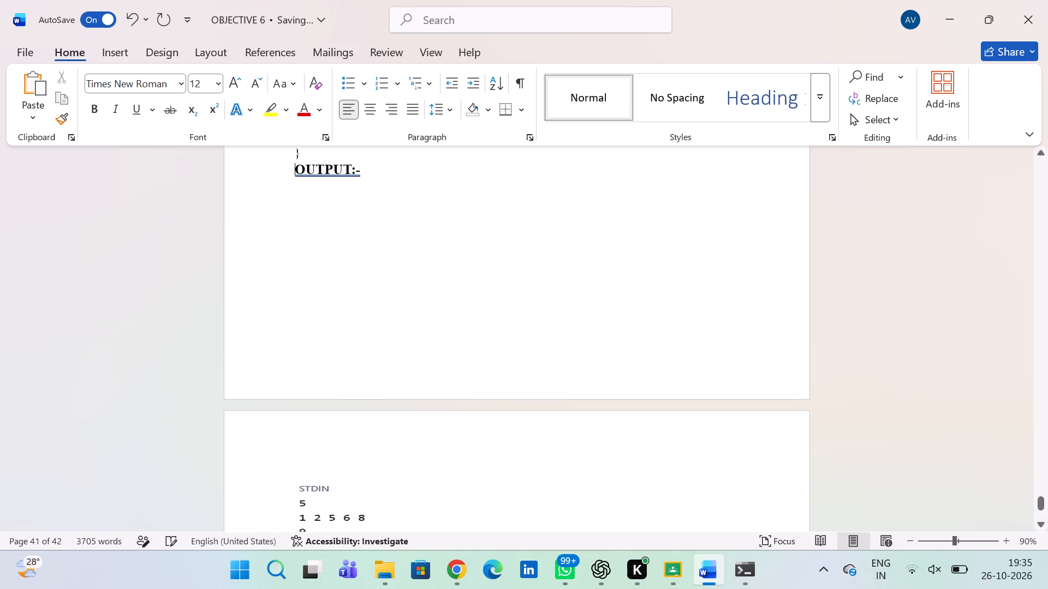
Move the Subset Sum output screenshot to the line directly below its OUTPUT heading.
{"action": "scroll", "coordinate": [425, 400], "scroll_direction": "down", "scroll_amount": 1}
{"action": "left_click_drag", "start_coordinate": [336, 377], "coordinate": [341, 166]}
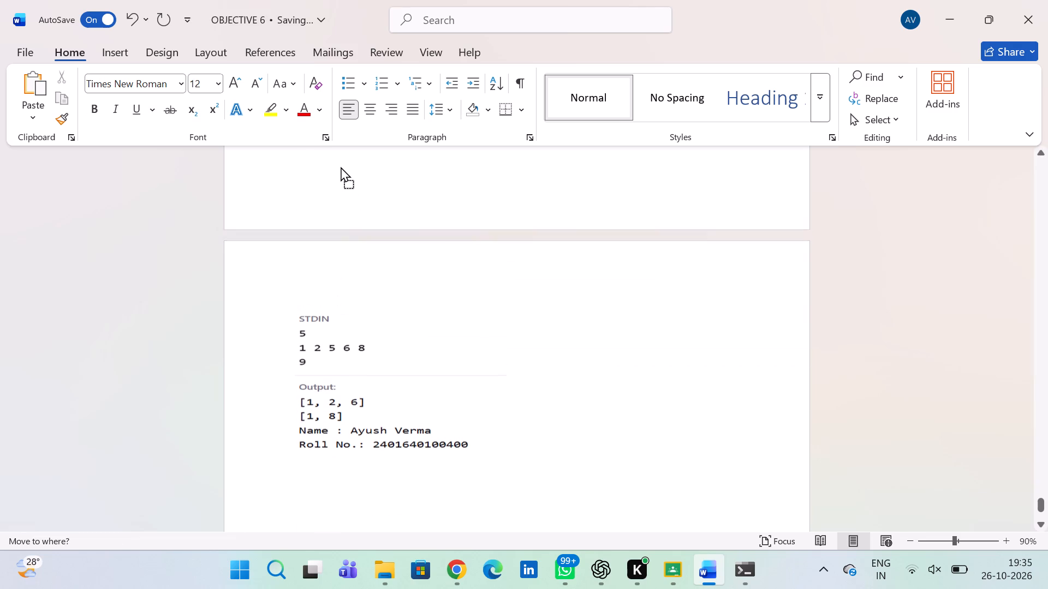
{"action": "left_click_drag", "start_coordinate": [341, 166], "coordinate": [337, 248]}
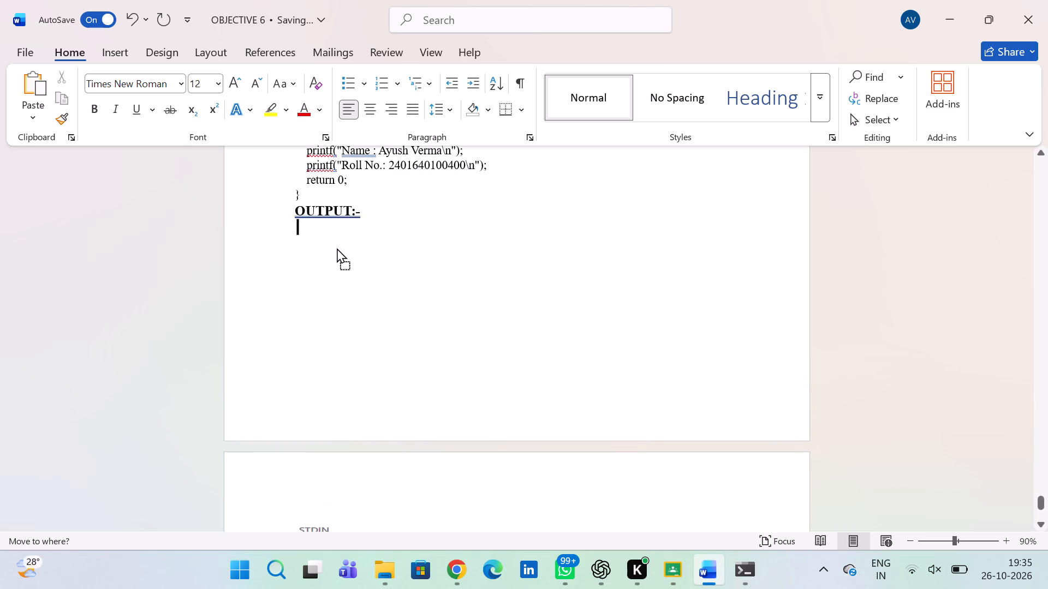
{"action": "left_click_drag", "start_coordinate": [337, 248], "coordinate": [337, 249]}
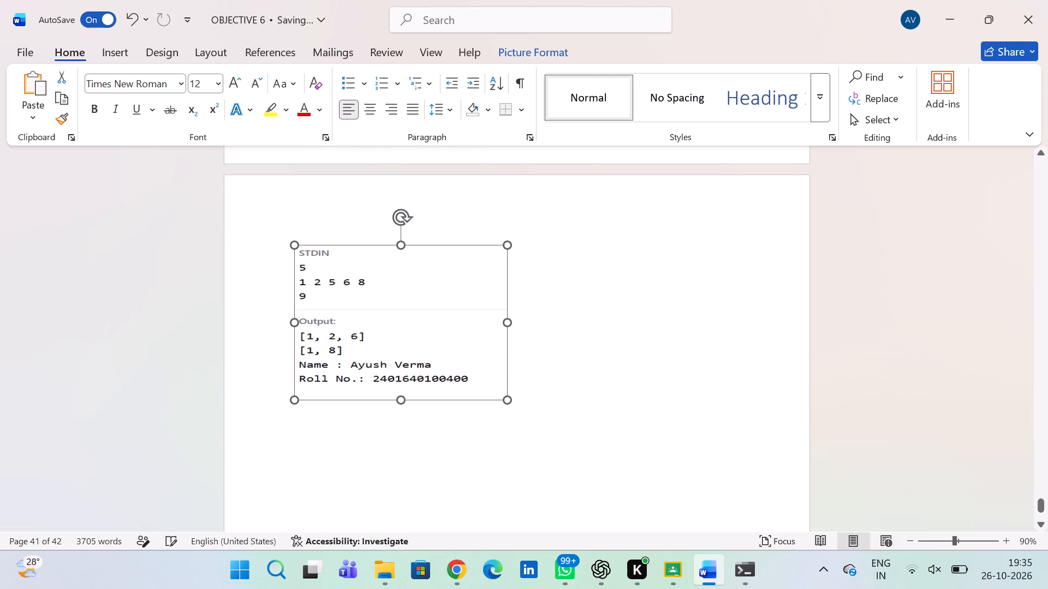
Resize the Subset Sum output screenshot to about 105% of its width and 97% of its height, fitting it below its OUTPUT heading.
{"action": "left_click", "coordinate": [509, 401]}
{"action": "left_click_drag", "start_coordinate": [509, 401], "coordinate": [478, 378]}
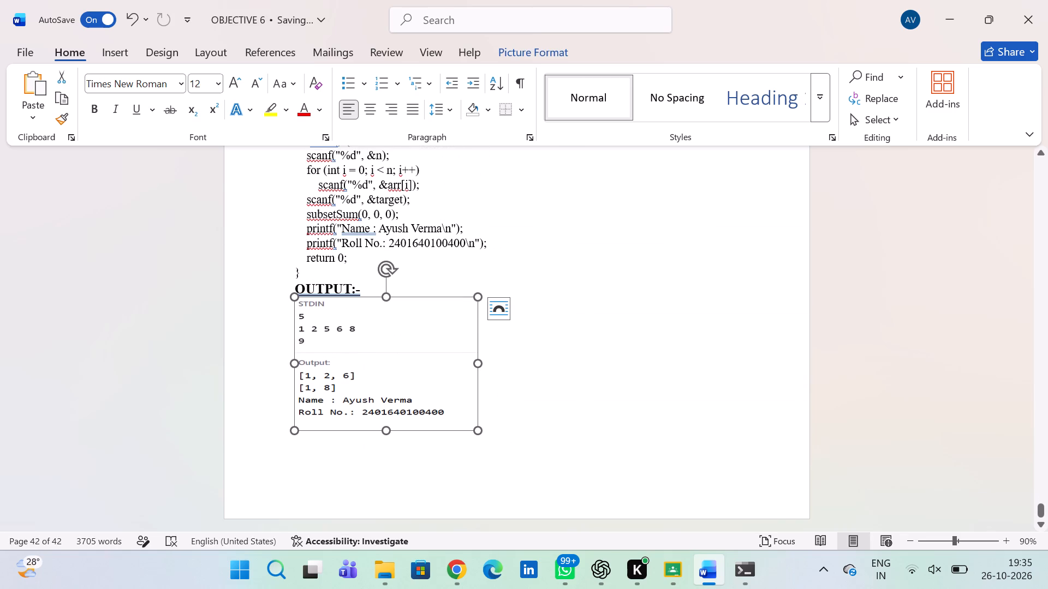
{"action": "left_click_drag", "start_coordinate": [388, 432], "coordinate": [388, 452]}
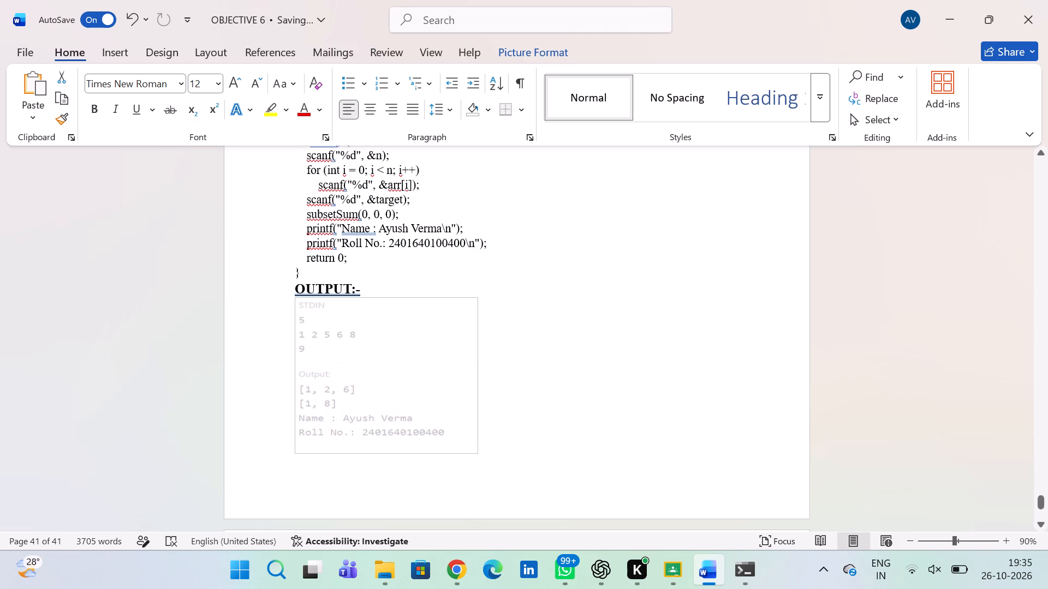
{"action": "left_click_drag", "start_coordinate": [388, 452], "coordinate": [386, 448]}
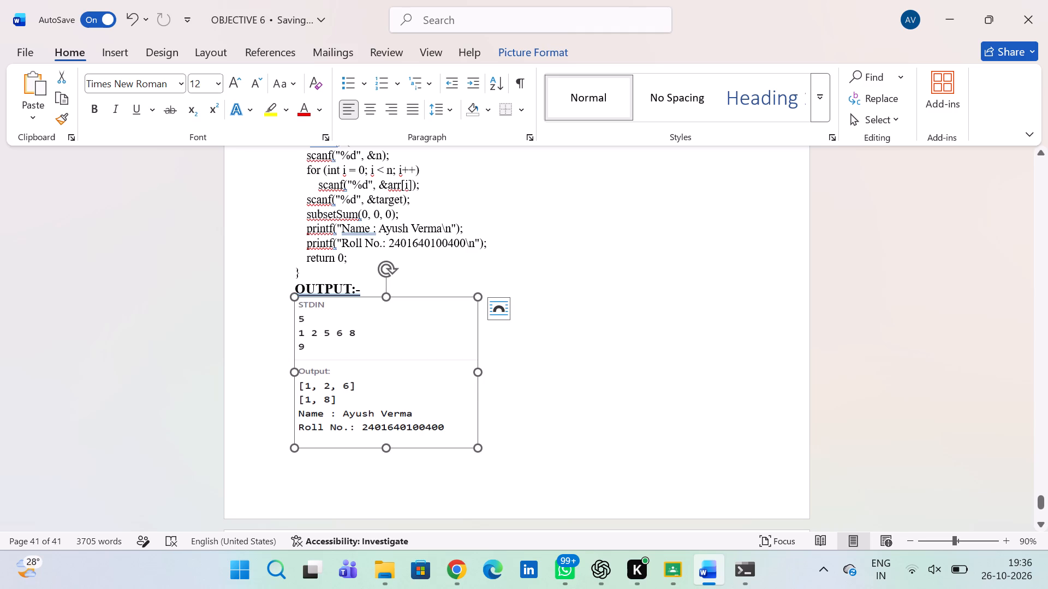
{"action": "left_click_drag", "start_coordinate": [477, 370], "coordinate": [500, 364]}
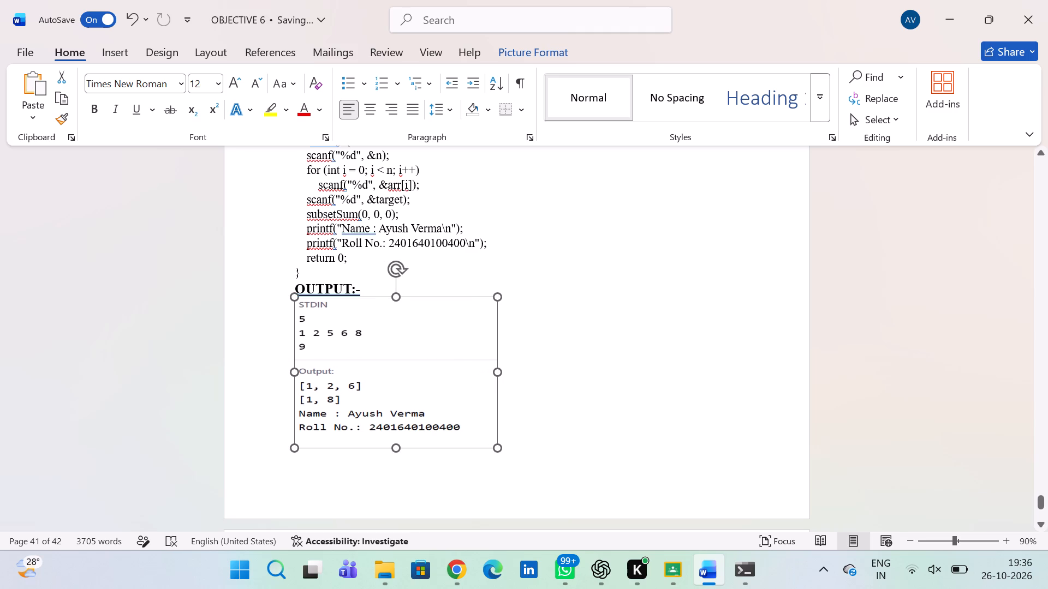
{"action": "left_click_drag", "start_coordinate": [500, 364], "coordinate": [519, 368]}
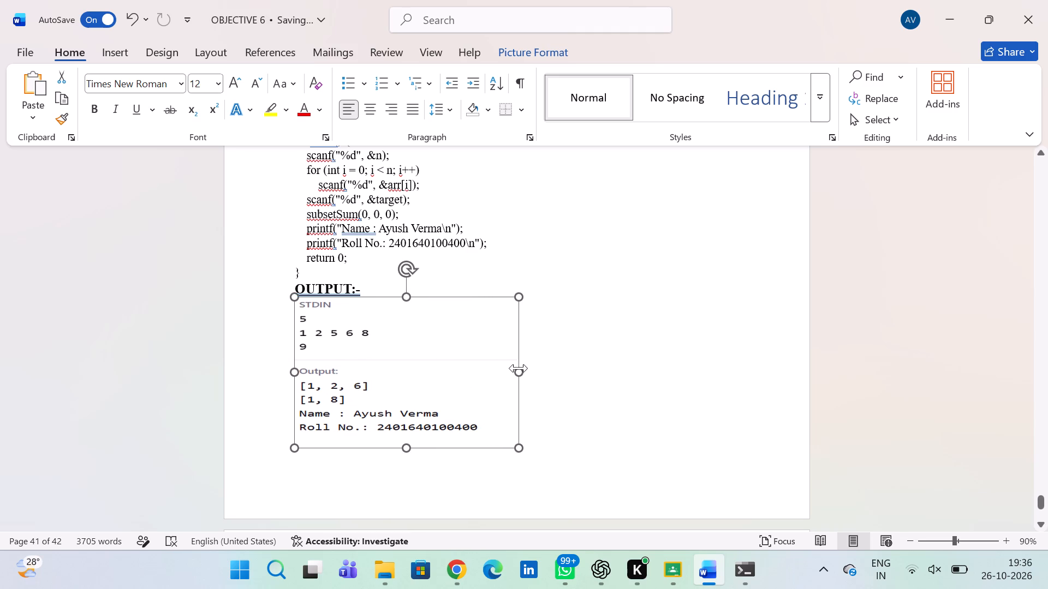
{"action": "left_click", "coordinate": [635, 338]}
Review the page layout from the Subset Sum section back through Experiments 10 and 9 to the LCS output.
{"action": "scroll", "coordinate": [635, 338], "scroll_direction": "up", "scroll_amount": 2}
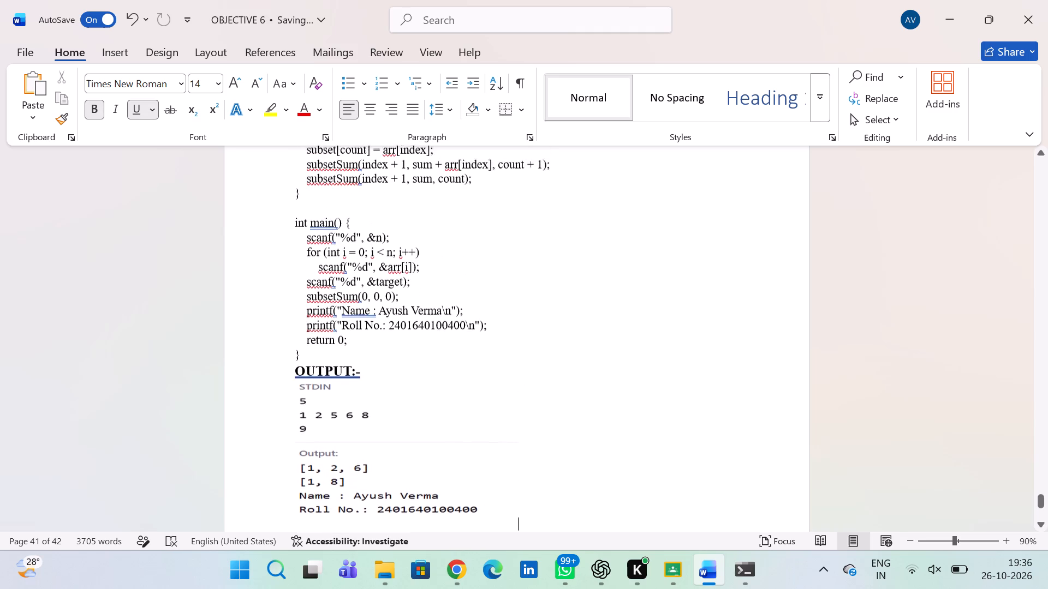
{"action": "scroll", "coordinate": [635, 338], "scroll_direction": "up", "scroll_amount": 4}
{"action": "scroll", "coordinate": [635, 338], "scroll_direction": "right", "scroll_amount": 1}
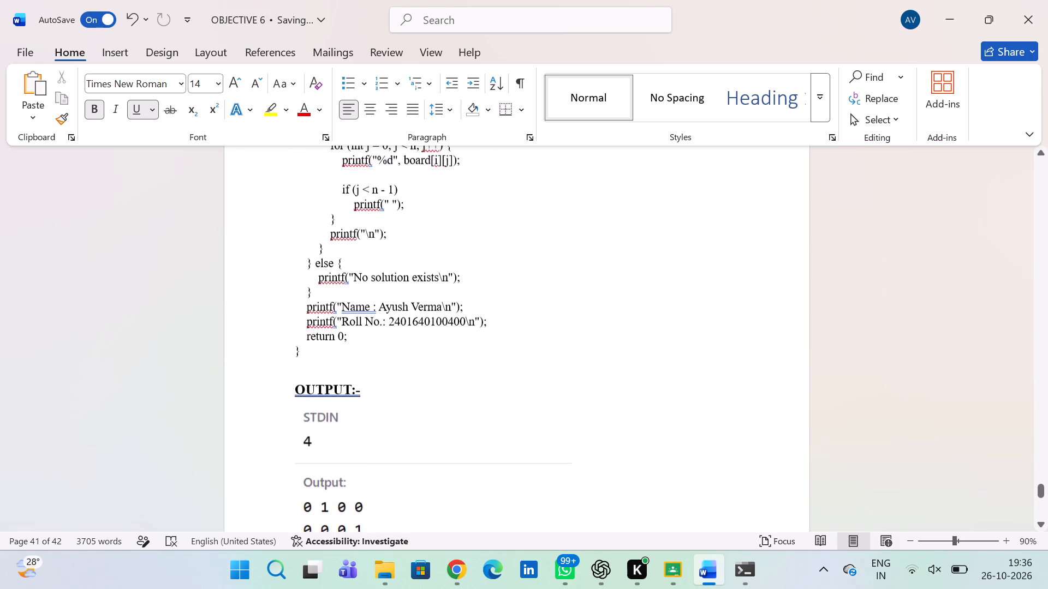
{"action": "scroll", "coordinate": [635, 338], "scroll_direction": "right", "scroll_amount": 1}
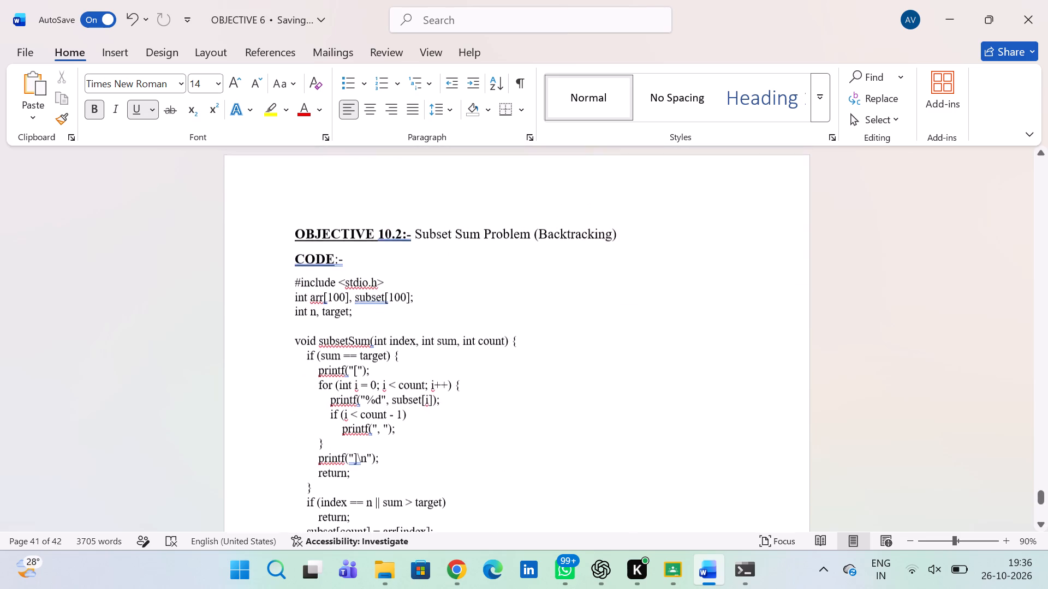
{"action": "scroll", "coordinate": [635, 338], "scroll_direction": "up", "scroll_amount": 5}
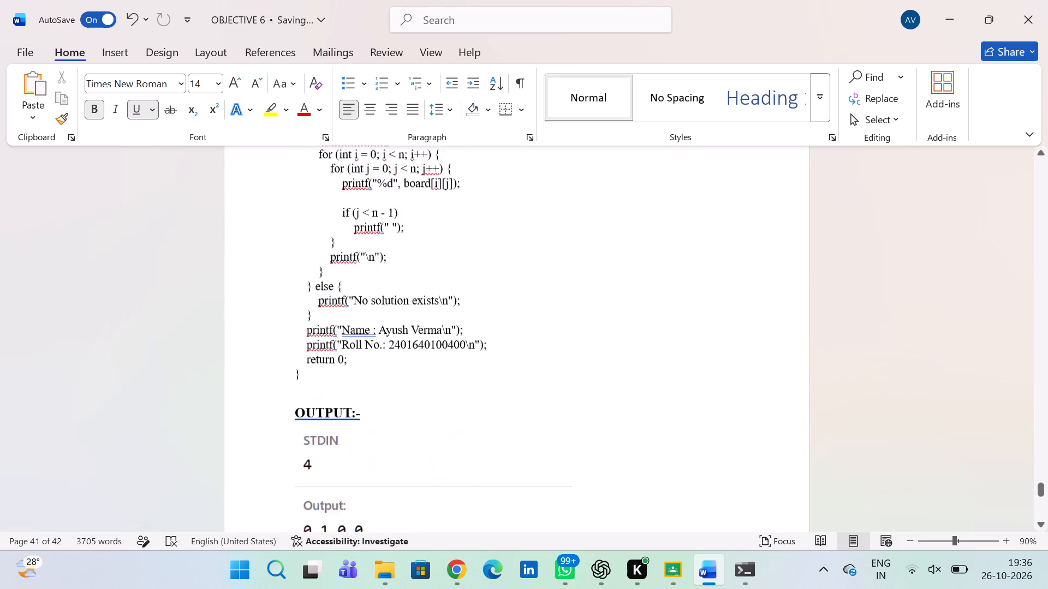
{"action": "scroll", "coordinate": [635, 338], "scroll_direction": "up", "scroll_amount": 6}
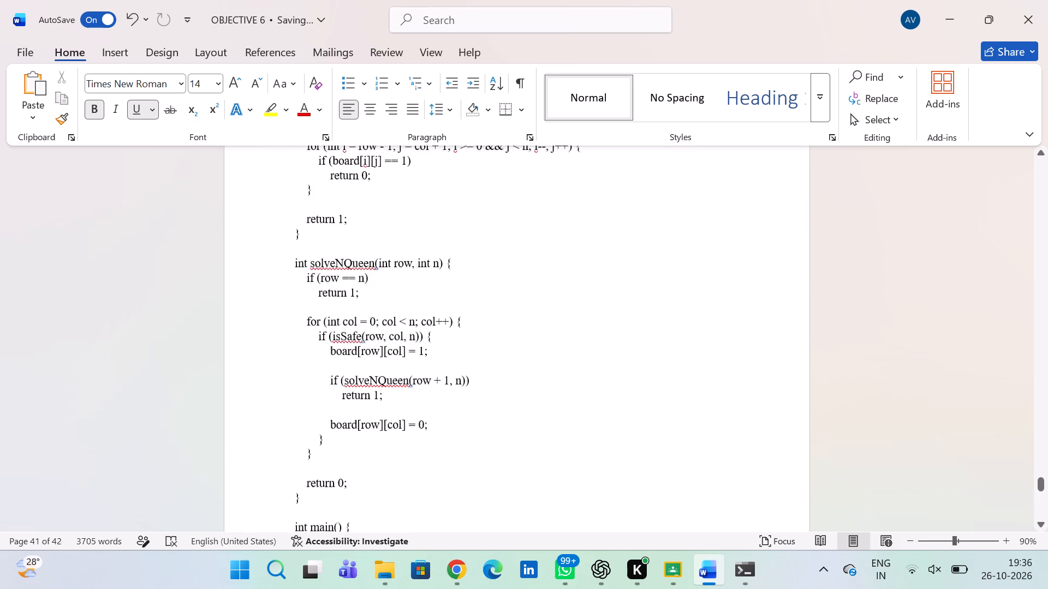
{"action": "scroll", "coordinate": [635, 338], "scroll_direction": "up", "scroll_amount": 5}
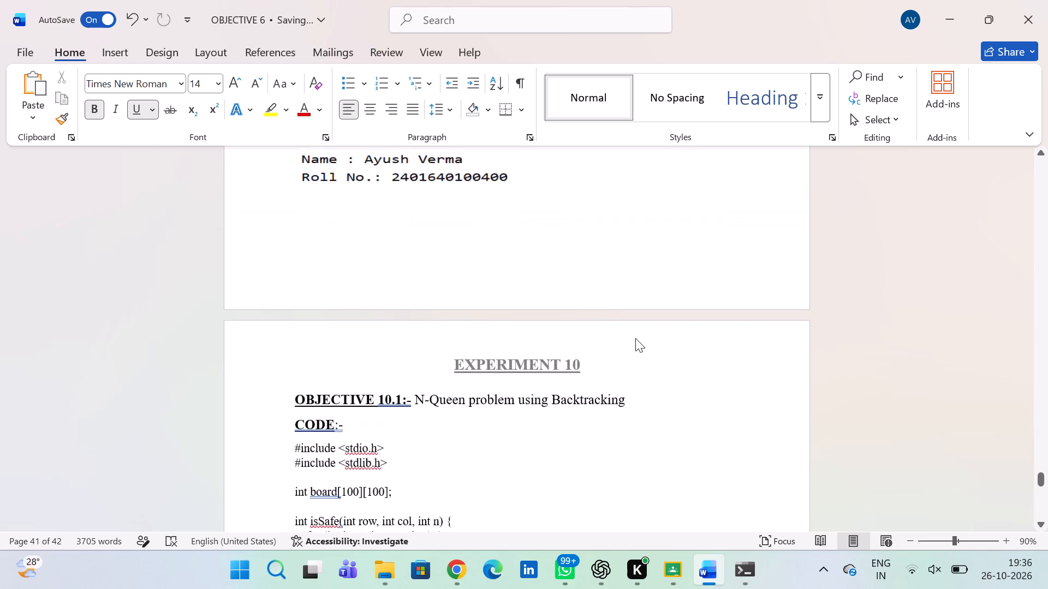
{"action": "scroll", "coordinate": [635, 338], "scroll_direction": "up", "scroll_amount": 4}
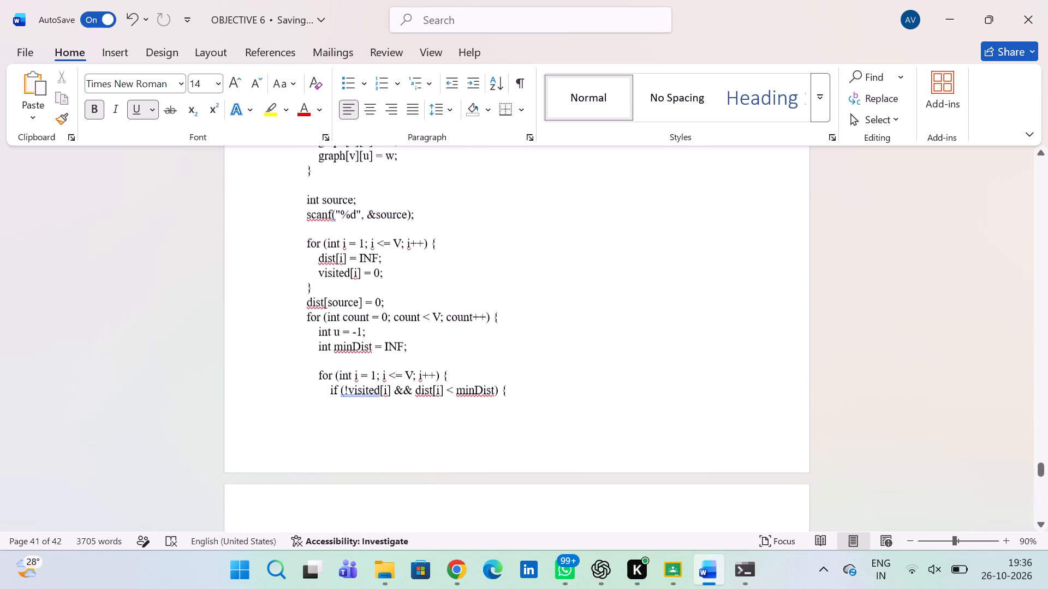
{"action": "scroll", "coordinate": [635, 338], "scroll_direction": "up", "scroll_amount": 16}
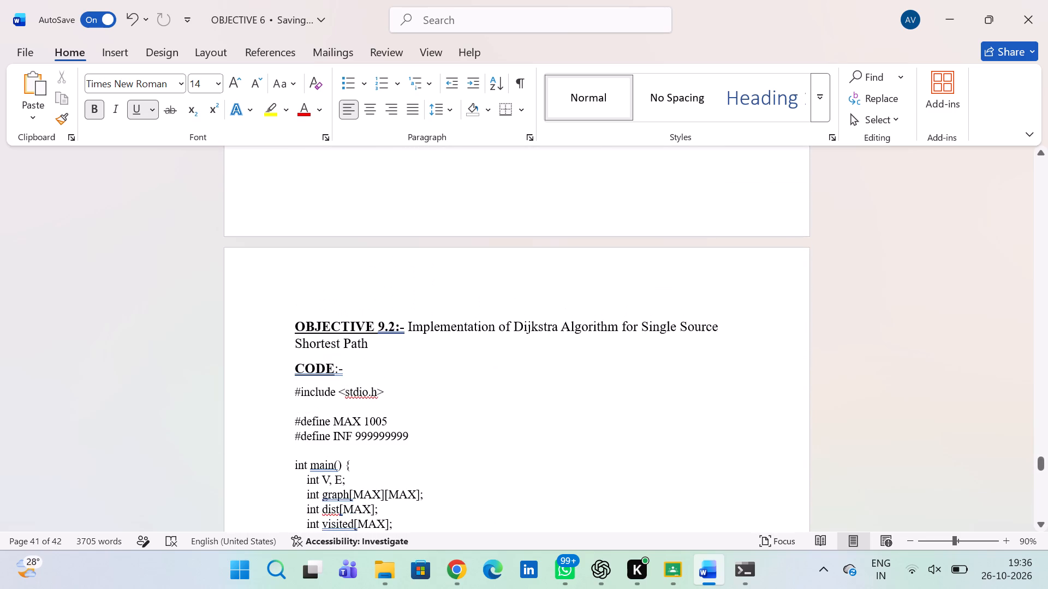
{"action": "scroll", "coordinate": [635, 338], "scroll_direction": "up", "scroll_amount": 5}
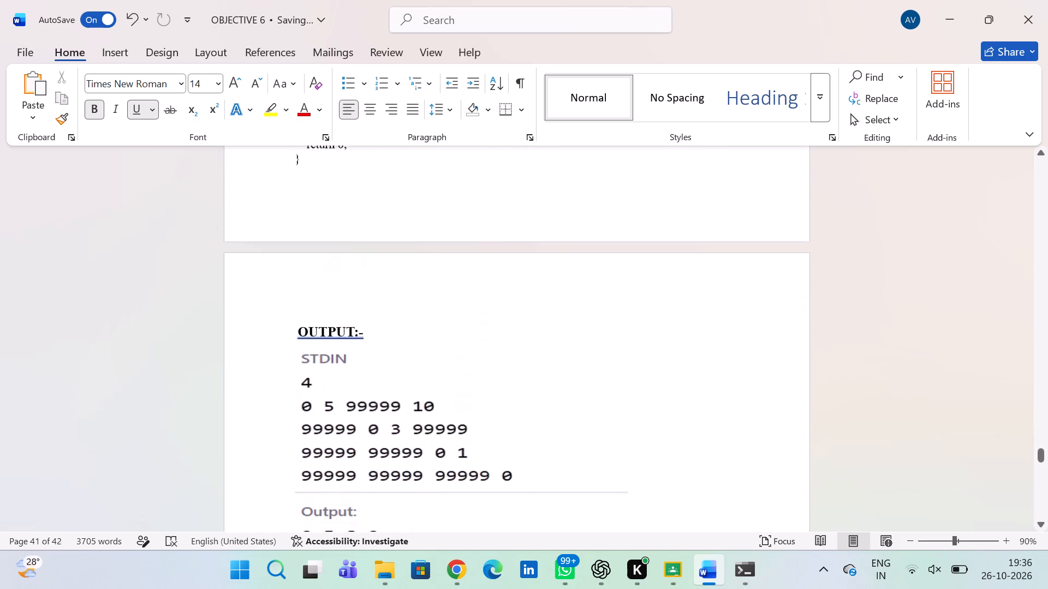
{"action": "scroll", "coordinate": [635, 338], "scroll_direction": "up", "scroll_amount": 3}
{"action": "scroll", "coordinate": [635, 338], "scroll_direction": "up", "scroll_amount": 18}
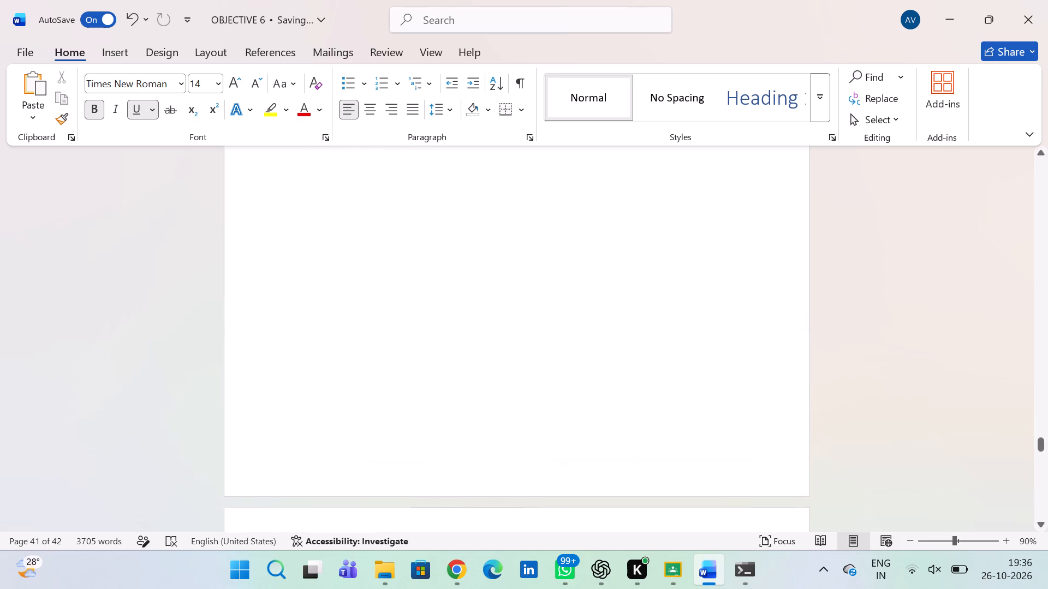
{"action": "scroll", "coordinate": [635, 338], "scroll_direction": "up", "scroll_amount": 5}
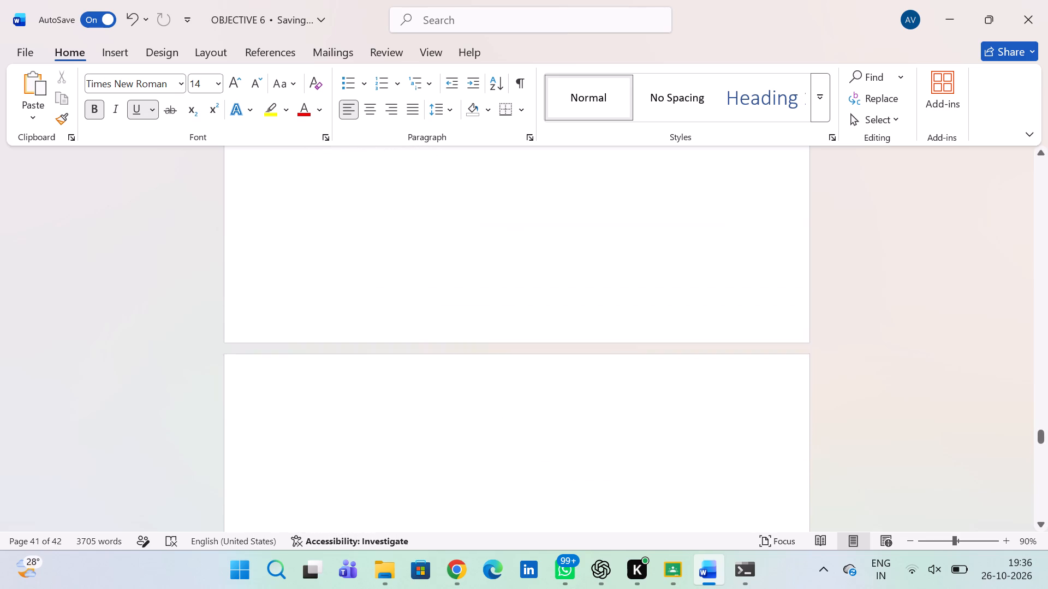
{"action": "scroll", "coordinate": [635, 338], "scroll_direction": "up", "scroll_amount": 1}
{"action": "scroll", "coordinate": [635, 338], "scroll_direction": "down", "scroll_amount": 1}
{"action": "scroll", "coordinate": [635, 338], "scroll_direction": "up", "scroll_amount": 4}
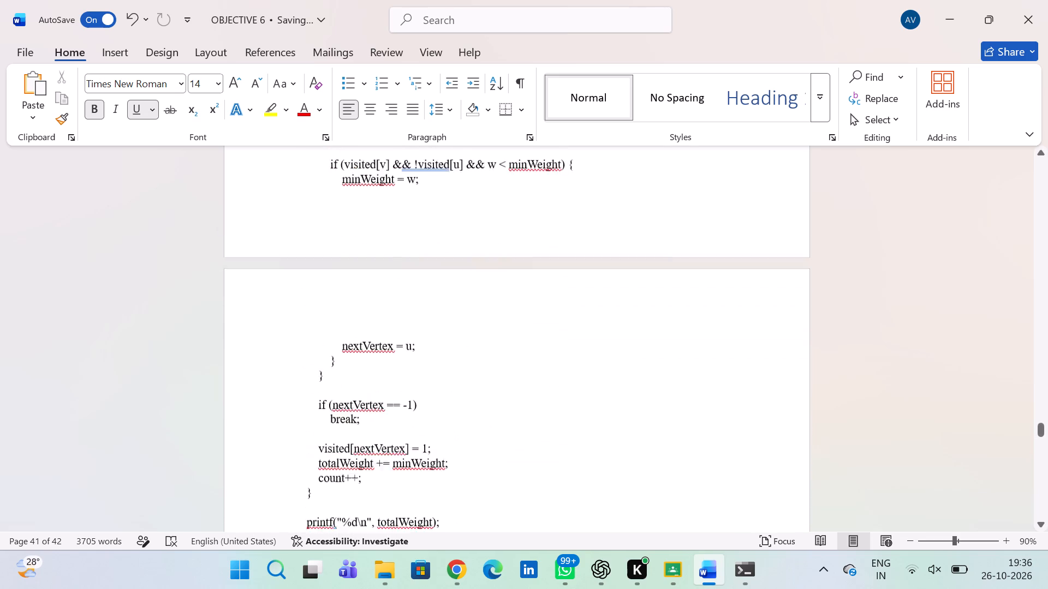
{"action": "scroll", "coordinate": [635, 338], "scroll_direction": "up", "scroll_amount": 20}
{"action": "scroll", "coordinate": [635, 338], "scroll_direction": "up", "scroll_amount": 6}
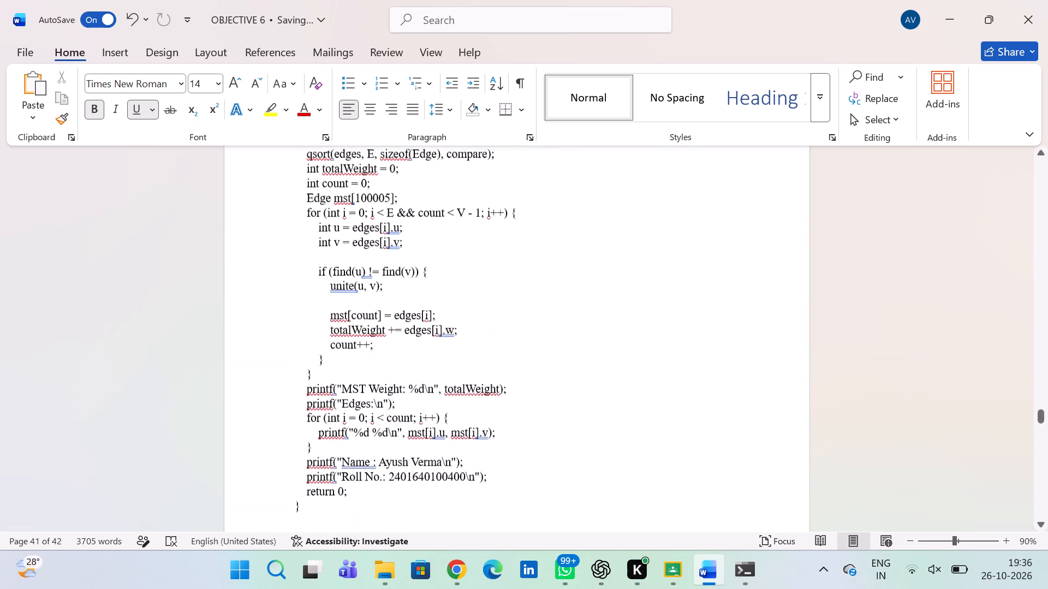
{"action": "scroll", "coordinate": [635, 338], "scroll_direction": "up", "scroll_amount": 12}
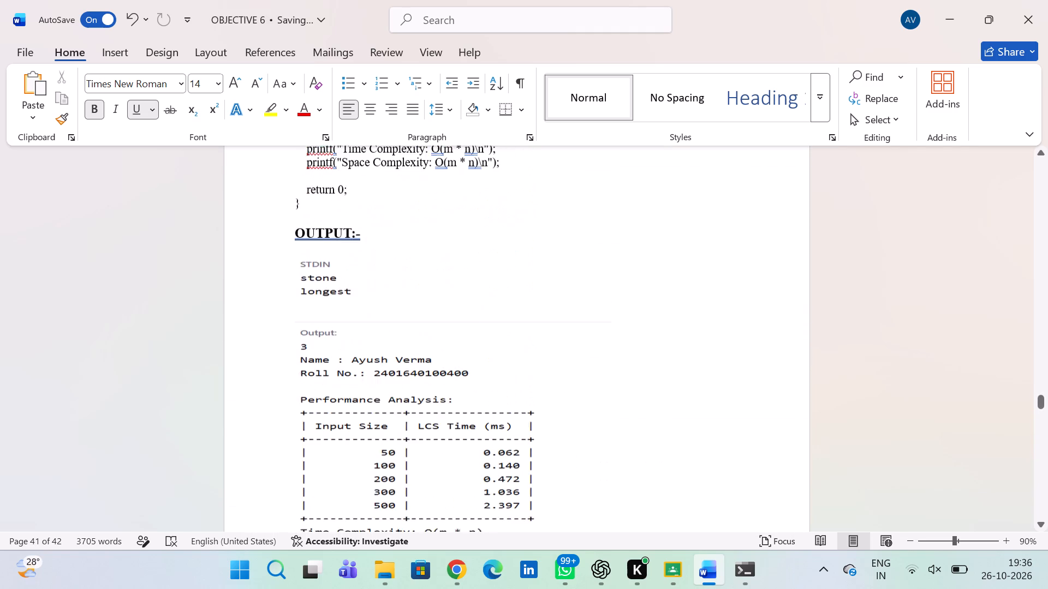
{"action": "scroll", "coordinate": [635, 338], "scroll_direction": "up", "scroll_amount": 1}
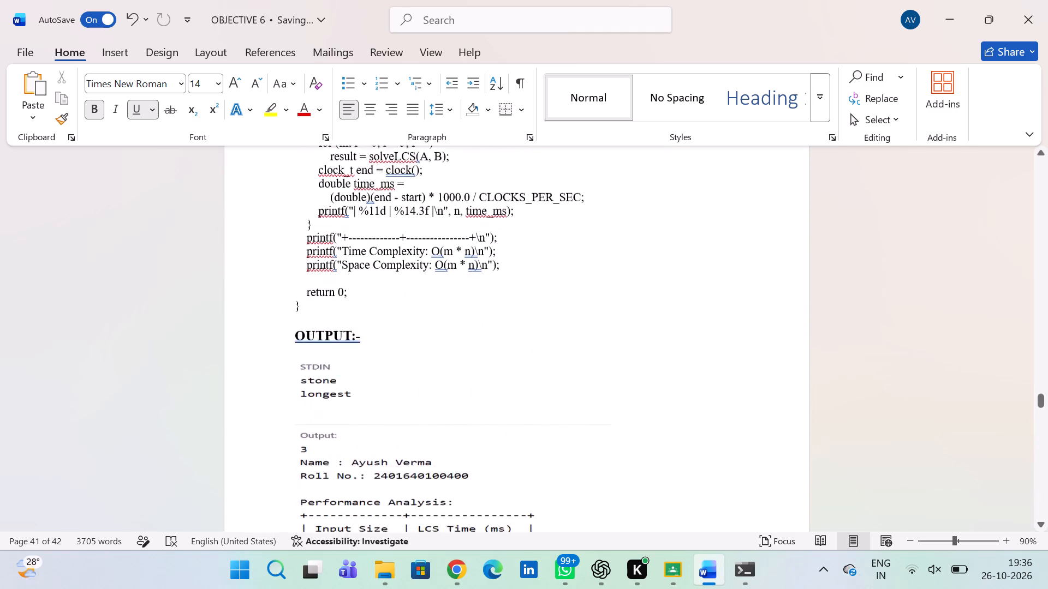
{"action": "scroll", "coordinate": [635, 338], "scroll_direction": "down", "scroll_amount": 2}
{"action": "scroll", "coordinate": [635, 338], "scroll_direction": "up", "scroll_amount": 1}
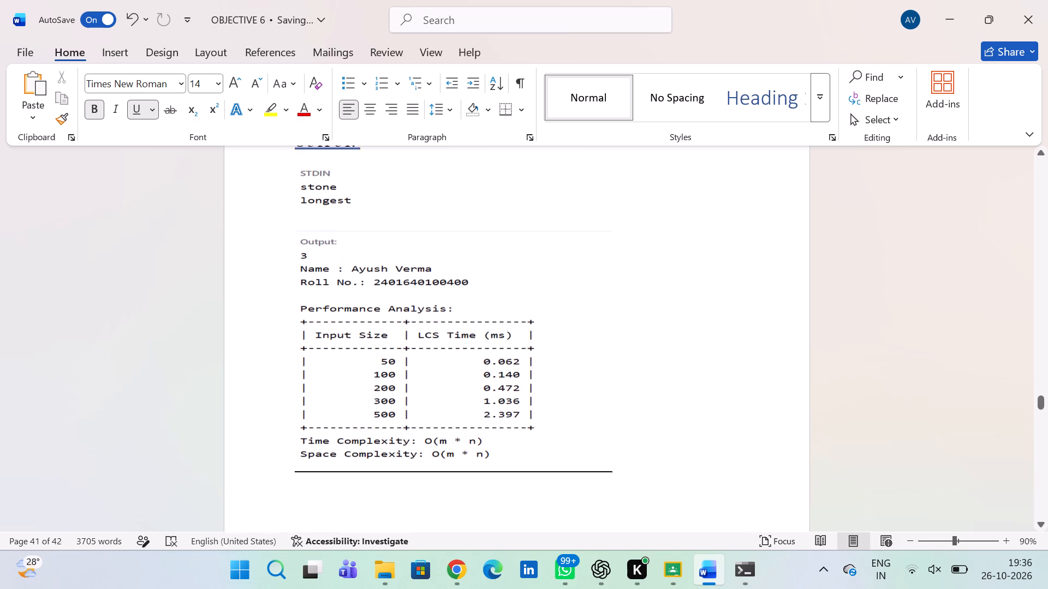
Review the page layout from the LCS output and code back through the 0/1 Knapsack outputs and code.
{"action": "scroll", "coordinate": [635, 338], "scroll_direction": "up", "scroll_amount": 6}
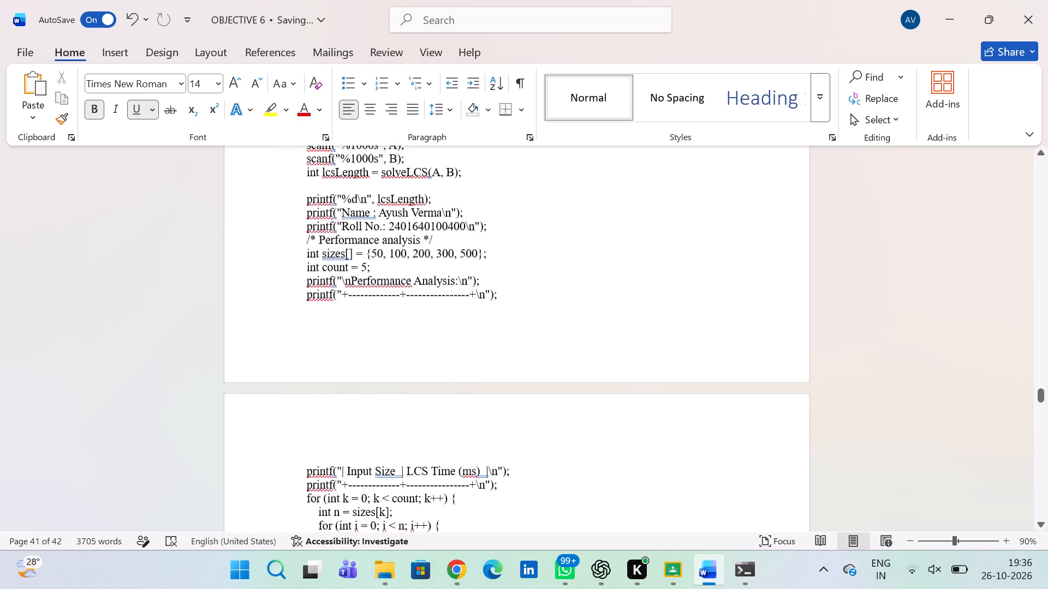
{"action": "scroll", "coordinate": [635, 338], "scroll_direction": "up", "scroll_amount": 8}
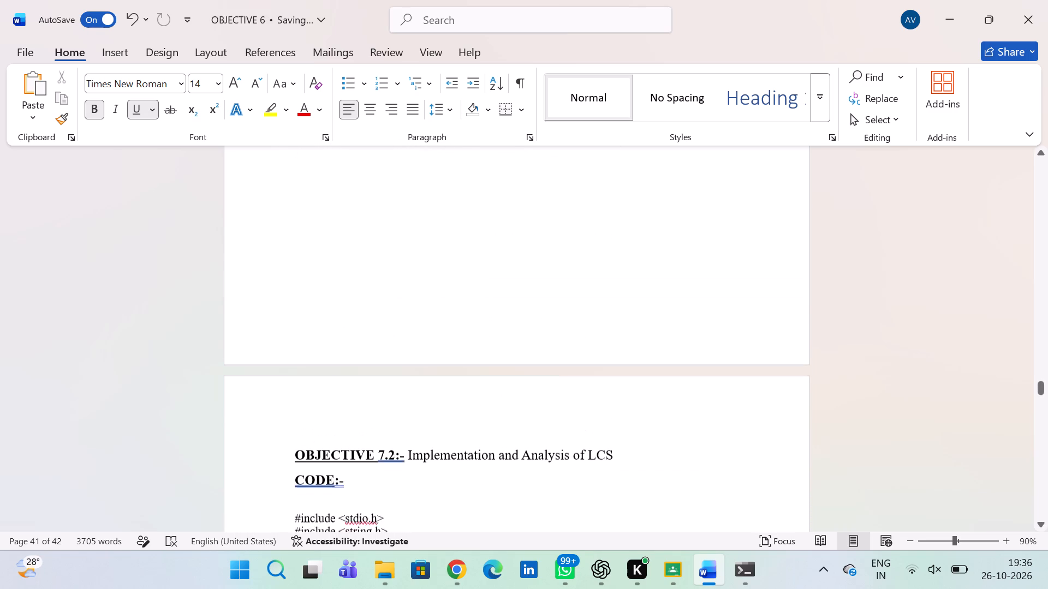
{"action": "left_click", "coordinate": [337, 458]}
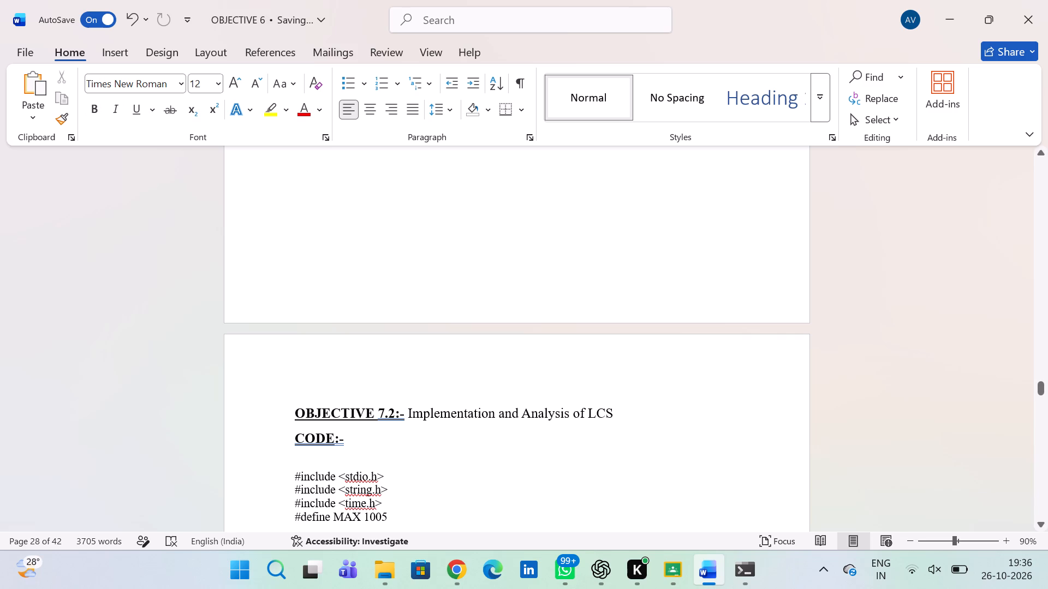
{"action": "scroll", "coordinate": [337, 458], "scroll_direction": "up", "scroll_amount": 4}
{"action": "scroll", "coordinate": [337, 458], "scroll_direction": "right", "scroll_amount": 1}
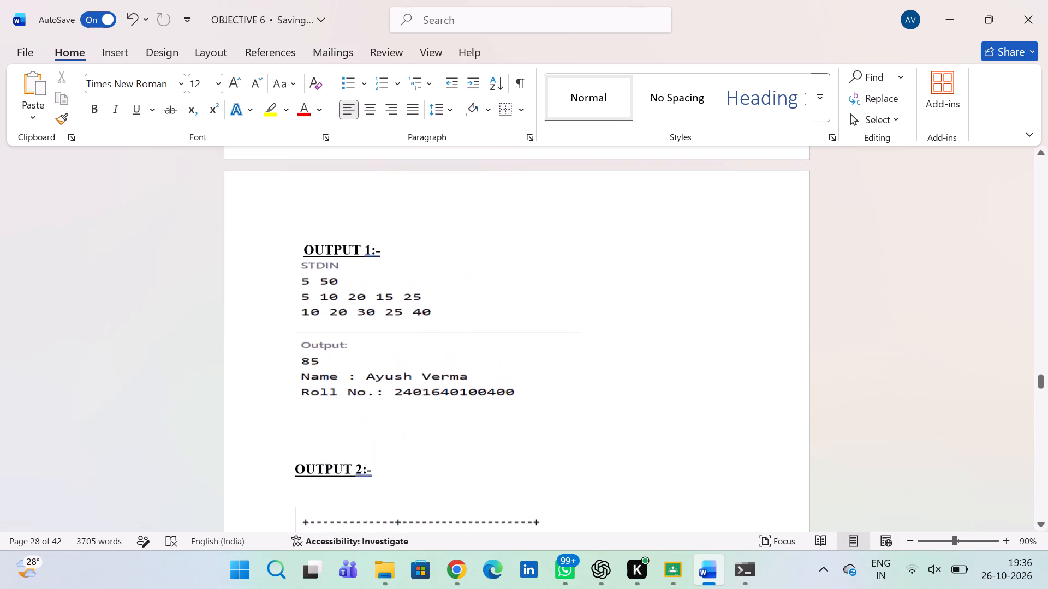
{"action": "scroll", "coordinate": [337, 458], "scroll_direction": "right", "scroll_amount": 2}
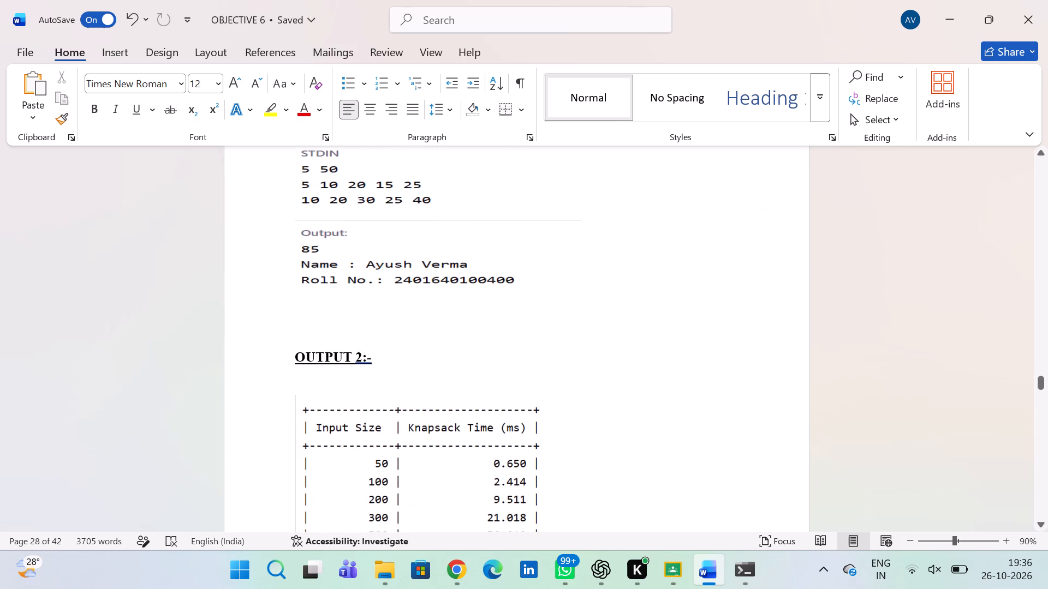
{"action": "scroll", "coordinate": [337, 458], "scroll_direction": "right", "scroll_amount": 2}
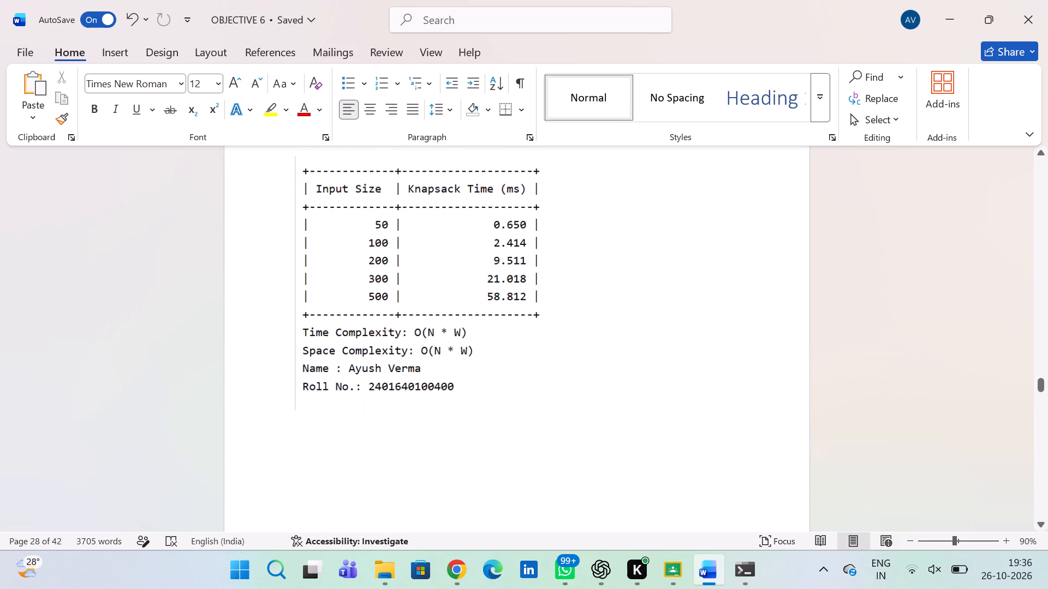
{"action": "scroll", "coordinate": [337, 458], "scroll_direction": "up", "scroll_amount": 2}
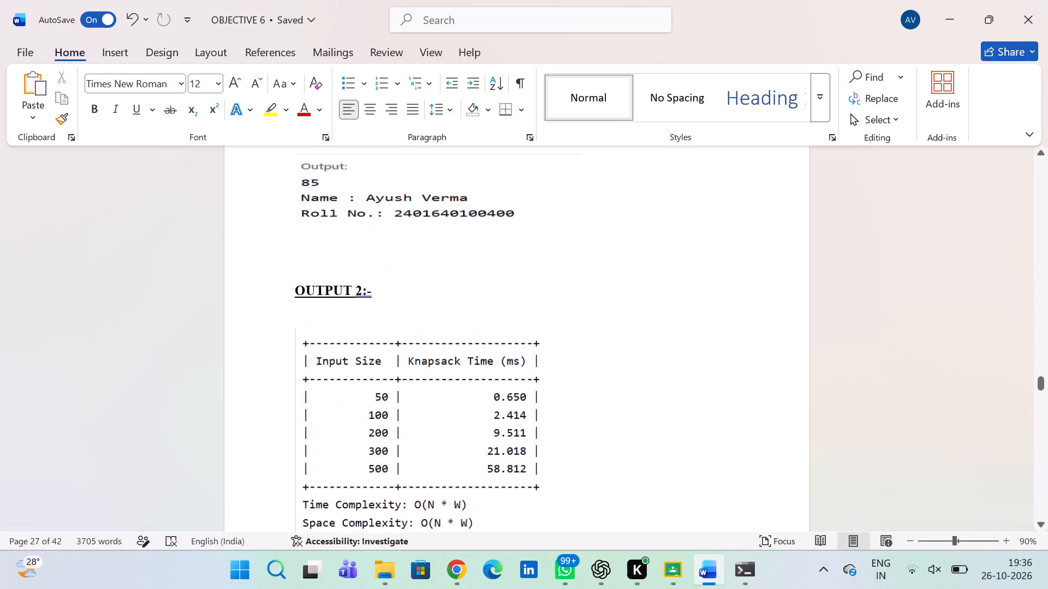
{"action": "scroll", "coordinate": [337, 458], "scroll_direction": "up", "scroll_amount": 5}
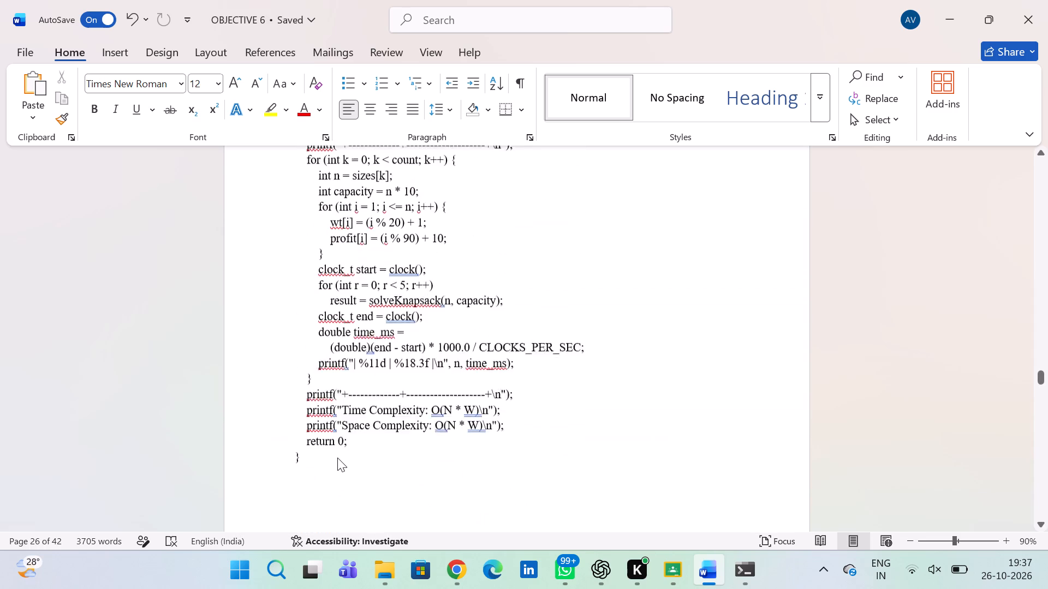
{"action": "scroll", "coordinate": [337, 458], "scroll_direction": "up", "scroll_amount": 3}
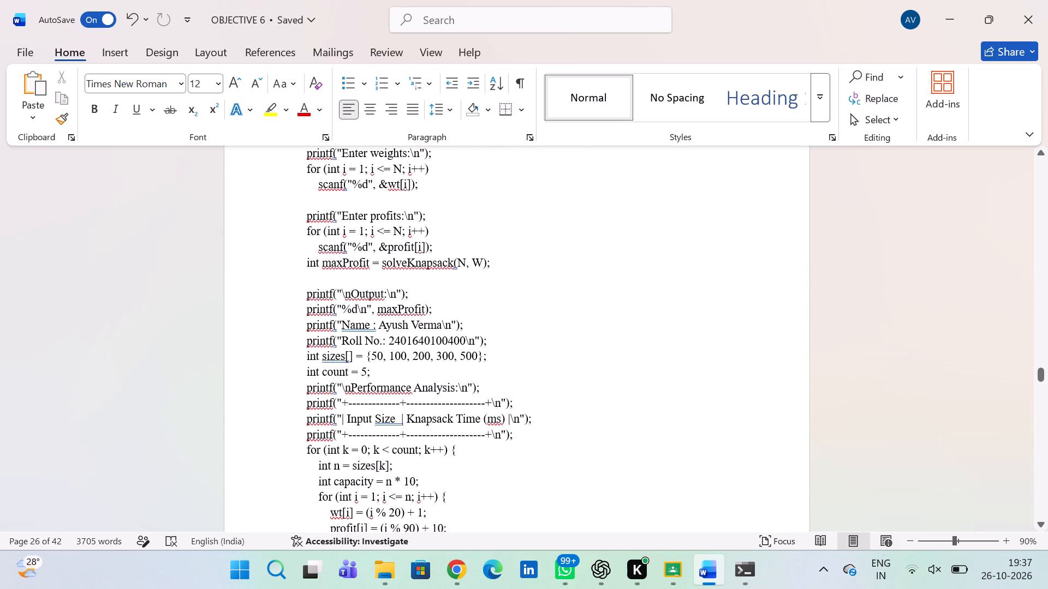
{"action": "scroll", "coordinate": [337, 458], "scroll_direction": "up", "scroll_amount": 1}
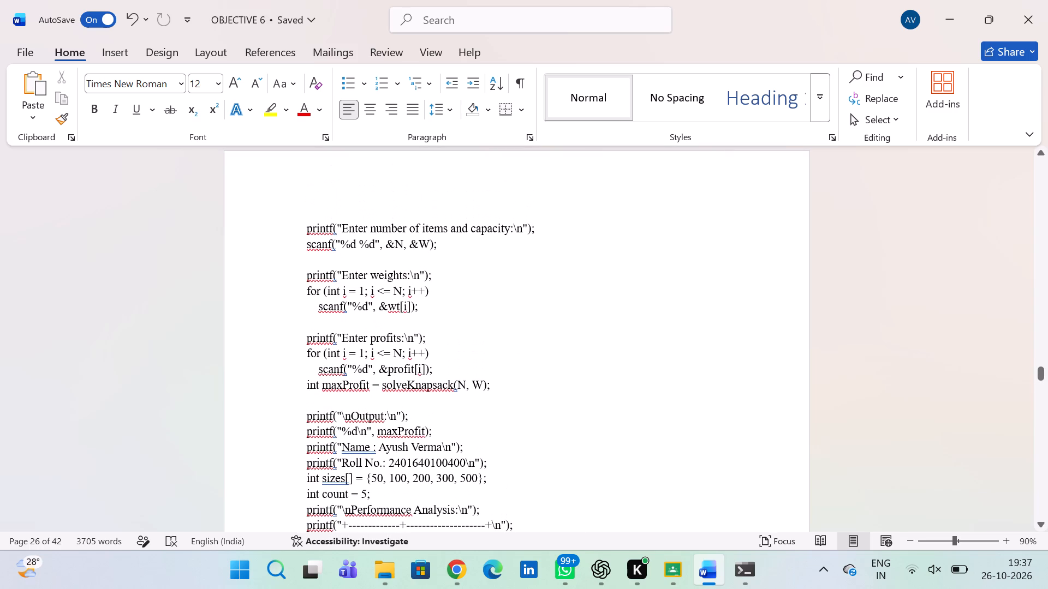
Copy the entire 0/1 Knapsack C code under Objective 7.1, from the first #include line to the closing brace.
{"action": "scroll", "coordinate": [337, 458], "scroll_direction": "down", "scroll_amount": 5}
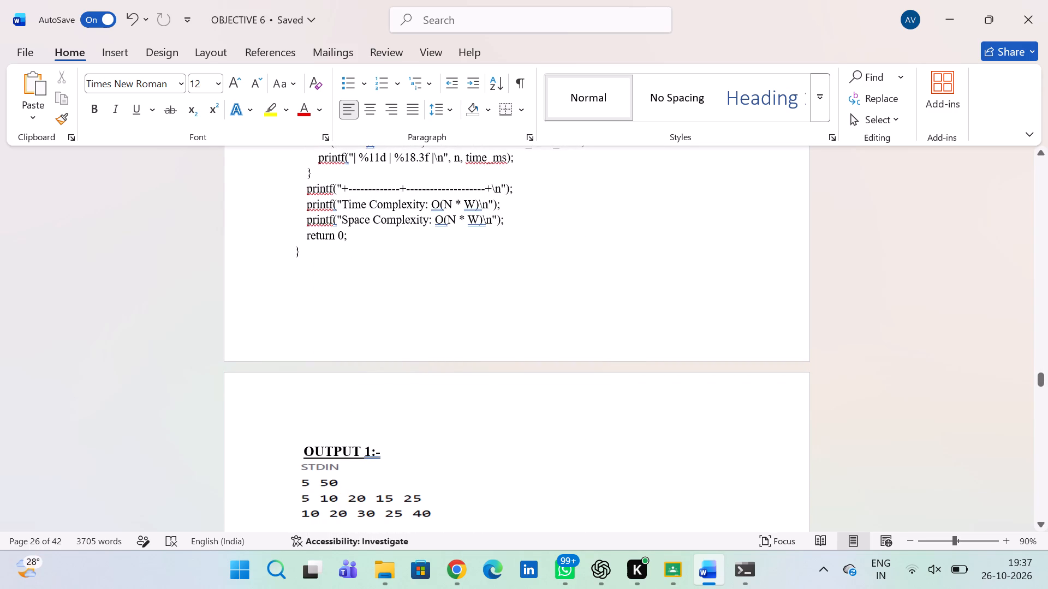
{"action": "left_click_drag", "start_coordinate": [314, 254], "coordinate": [277, 116]}
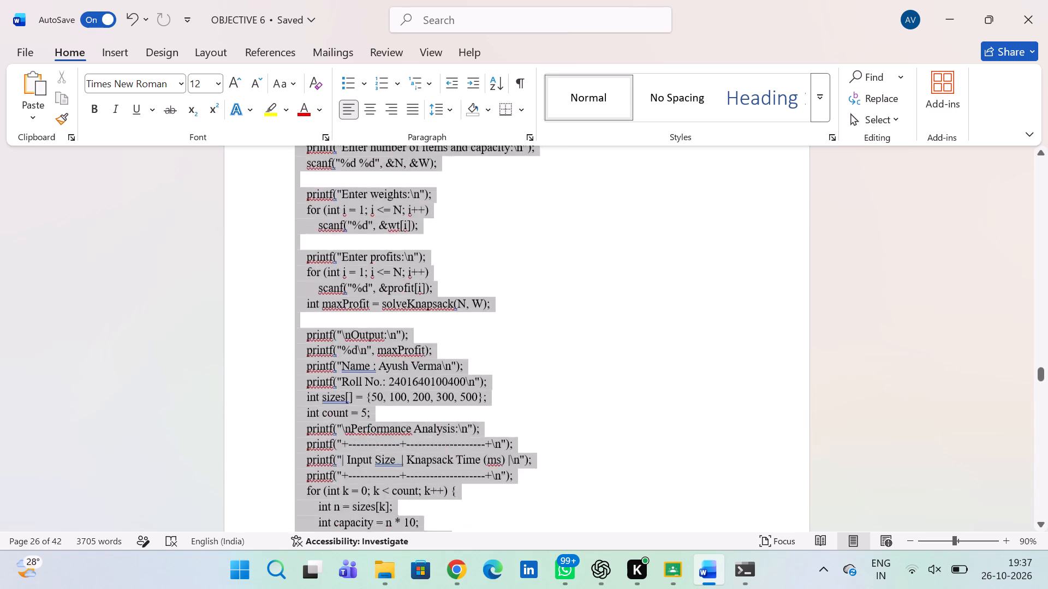
{"action": "left_click_drag", "start_coordinate": [277, 116], "coordinate": [282, 116]}
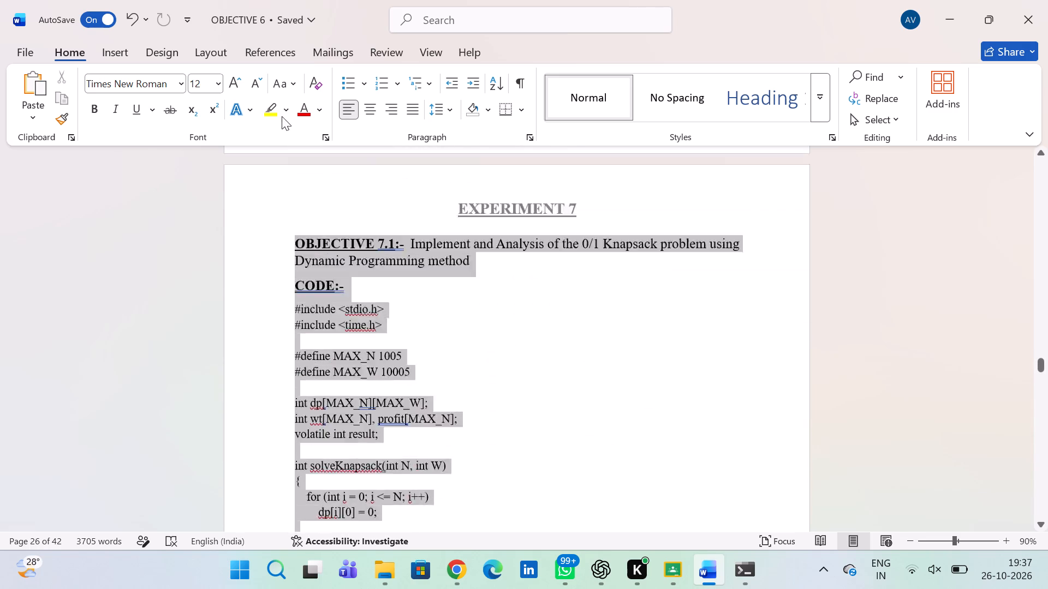
{"action": "left_click_drag", "start_coordinate": [282, 116], "coordinate": [283, 464]}
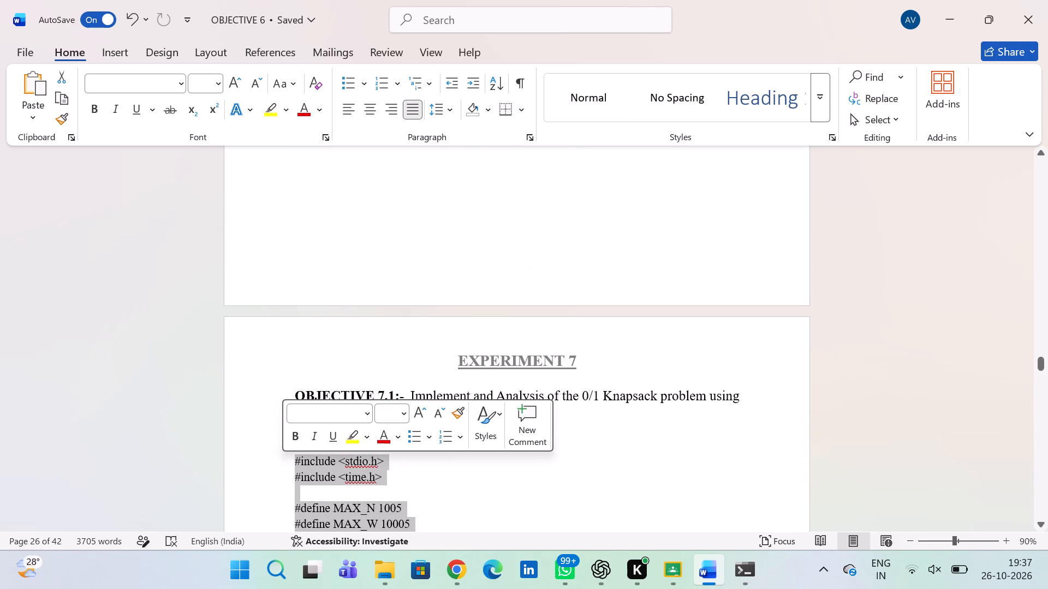
{"action": "key", "text": "ctrl+c"}
{"action": "left_click", "coordinate": [521, 514]}
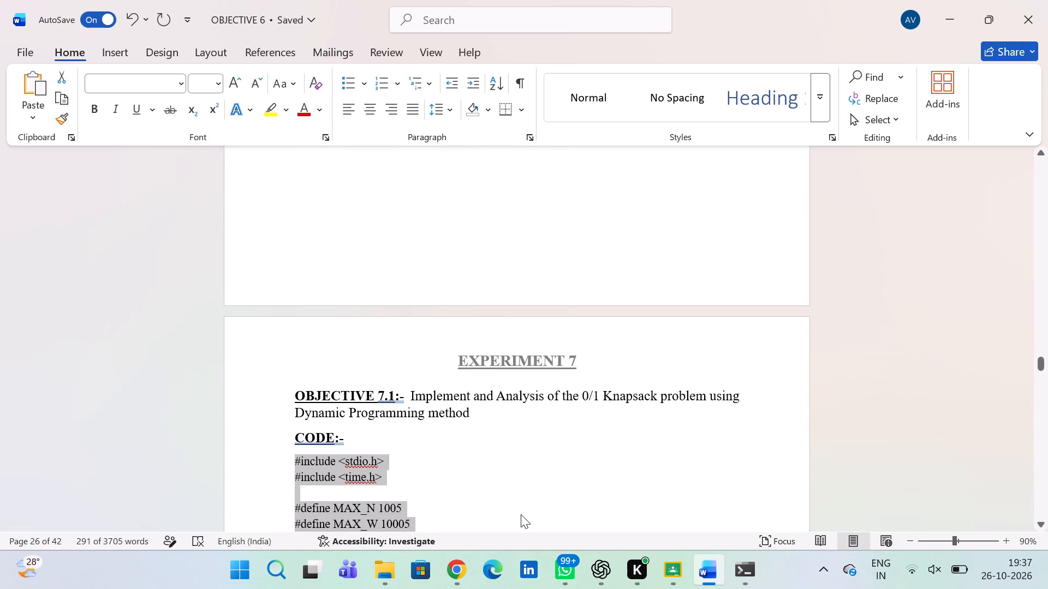
Switch to the C Online Compiler in Chrome and replace all code in Main.c with the copied Knapsack program.
{"action": "left_click", "coordinate": [463, 585]}
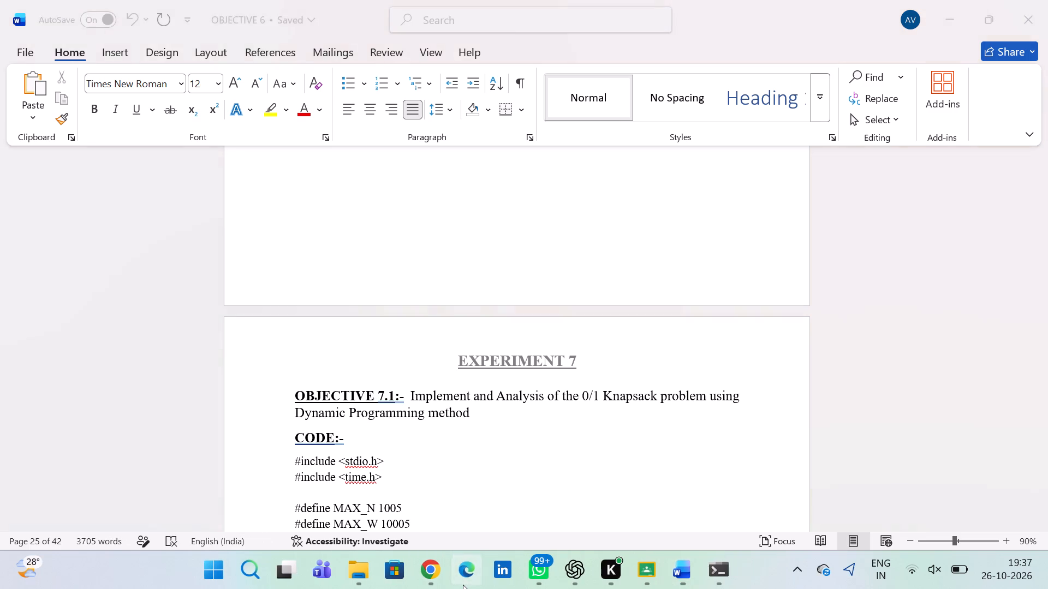
{"action": "left_click", "coordinate": [572, 28]}
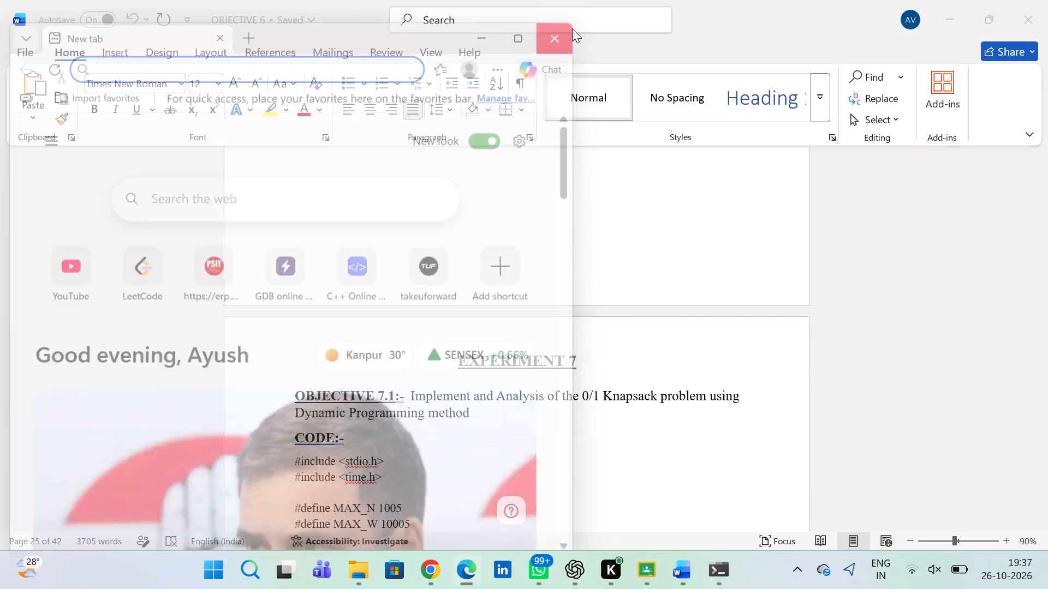
{"action": "left_click", "coordinate": [424, 580]}
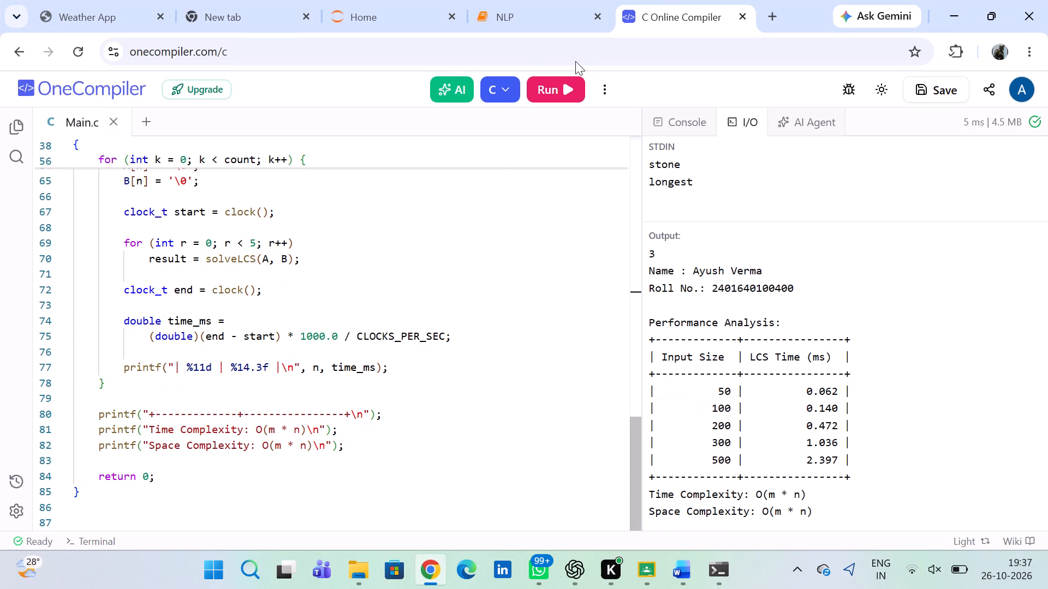
{"action": "left_click", "coordinate": [100, 505]}
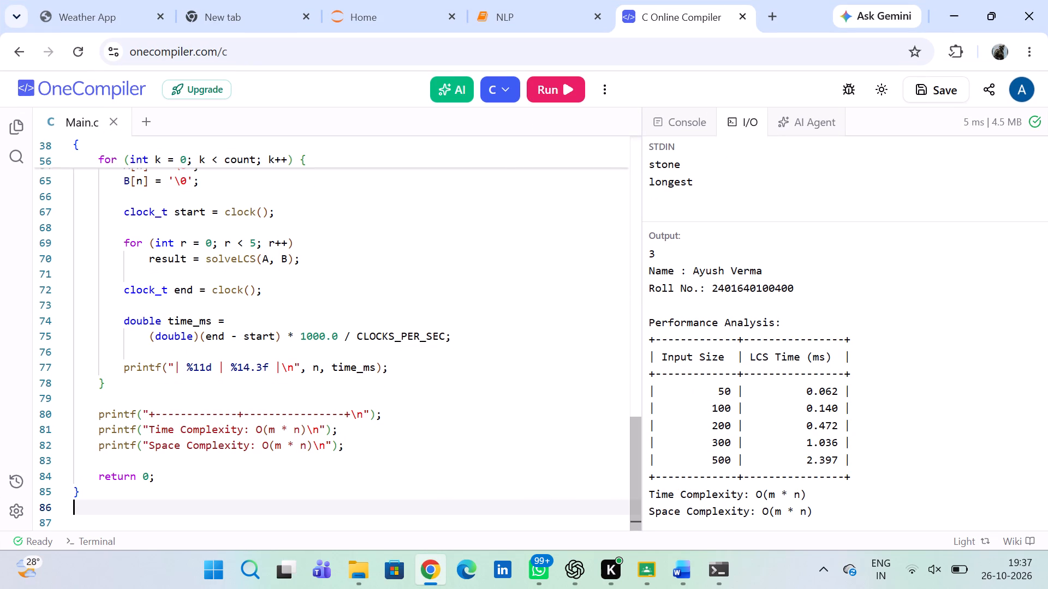
{"action": "key", "text": "ctrl+a"}
{"action": "key", "text": "ctrl+v"}
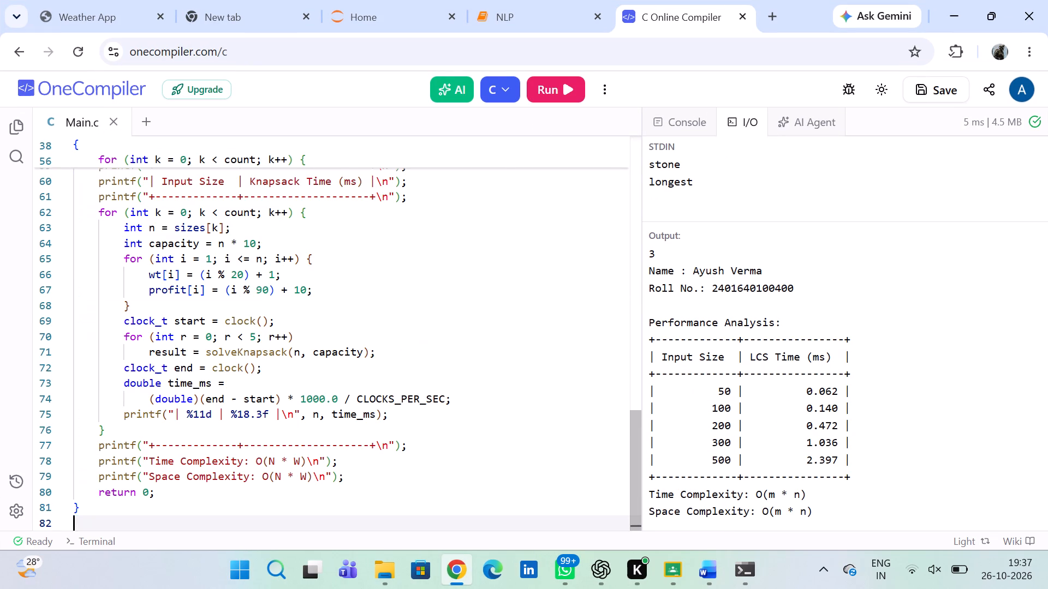
Replace the old STDIN text with 5 50 as the first line, giving the number of items and capacity.
{"action": "scroll", "coordinate": [287, 429], "scroll_direction": "up", "scroll_amount": 4}
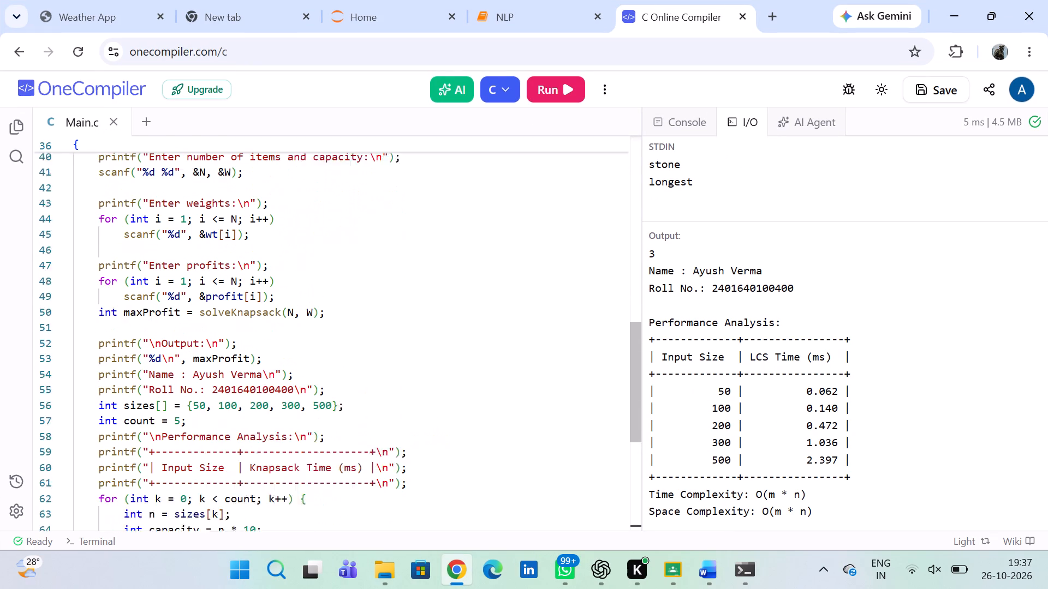
{"action": "left_click_drag", "start_coordinate": [717, 181], "coordinate": [620, 156]}
{"action": "key", "text": "BackSpace"}
{"action": "type", "text": "5 50"}
{"action": "key", "text": "Return"}
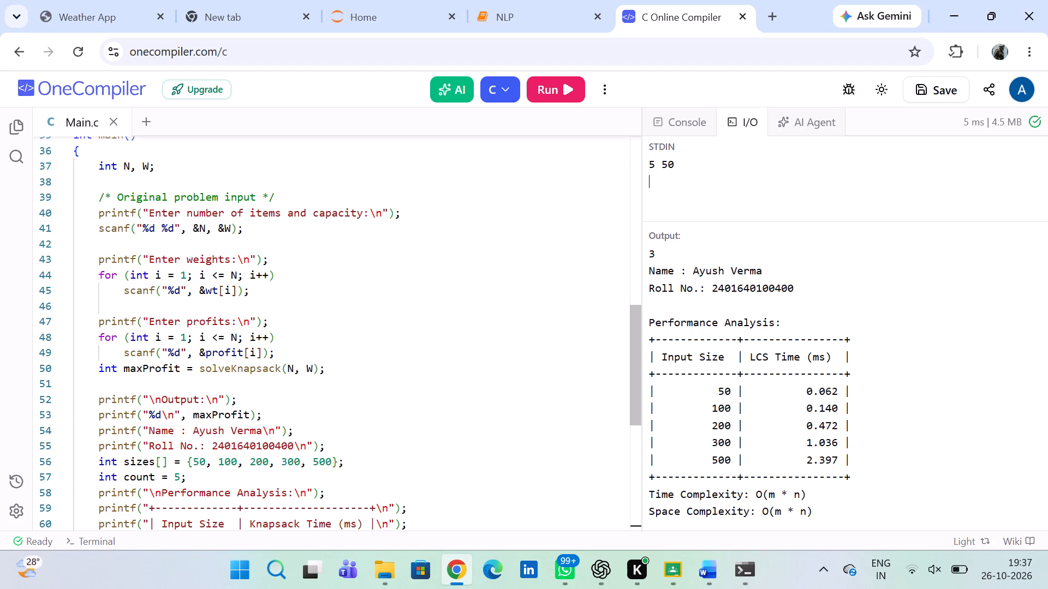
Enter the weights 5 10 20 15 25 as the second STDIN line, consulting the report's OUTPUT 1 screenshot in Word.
{"action": "type", "text": "5 10"}
{"action": "key", "text": "space"}
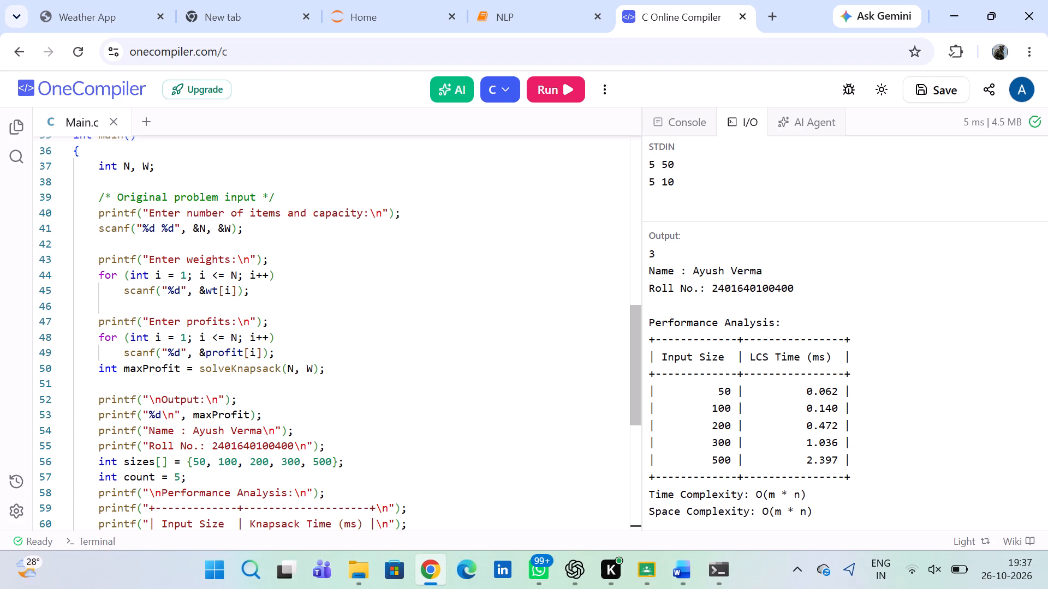
{"action": "type", "text": "15"}
{"action": "key", "text": "space"}
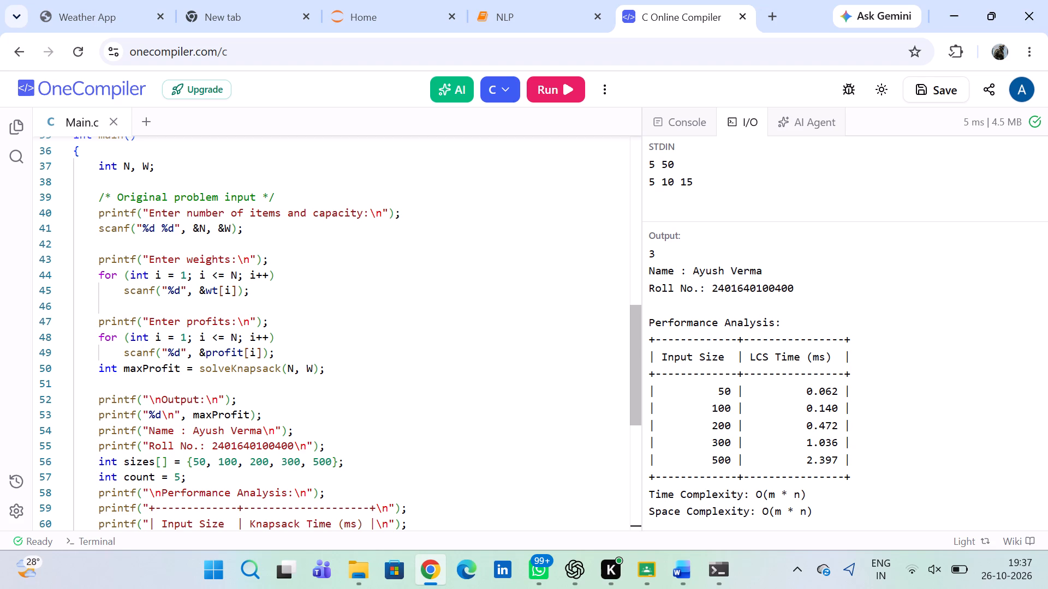
{"action": "left_click", "coordinate": [683, 576]}
{"action": "scroll", "coordinate": [610, 424], "scroll_direction": "down", "scroll_amount": 3}
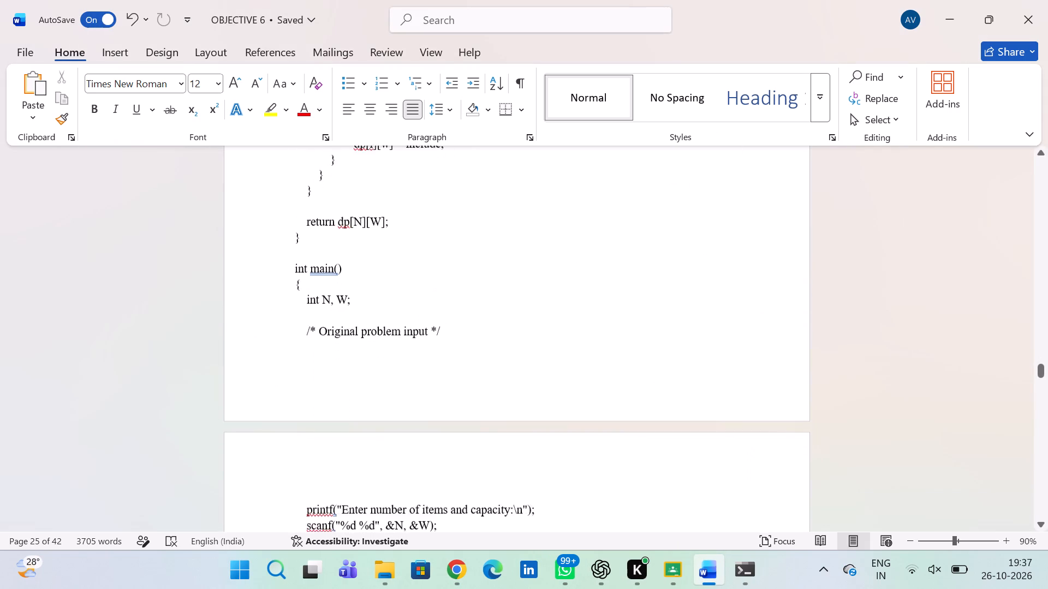
{"action": "scroll", "coordinate": [610, 424], "scroll_direction": "down", "scroll_amount": 4}
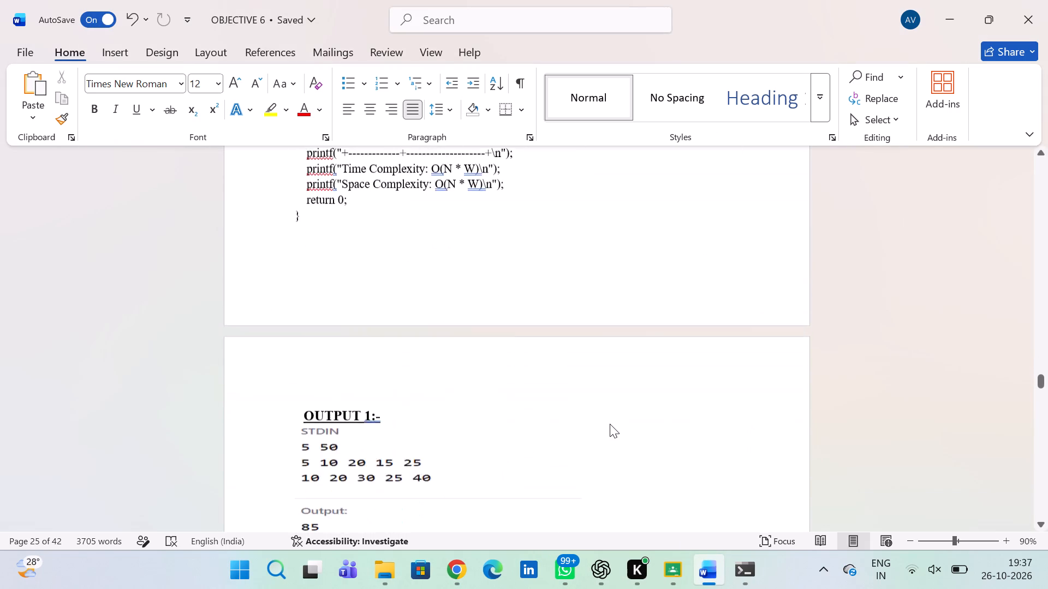
{"action": "scroll", "coordinate": [610, 424], "scroll_direction": "down", "scroll_amount": 2}
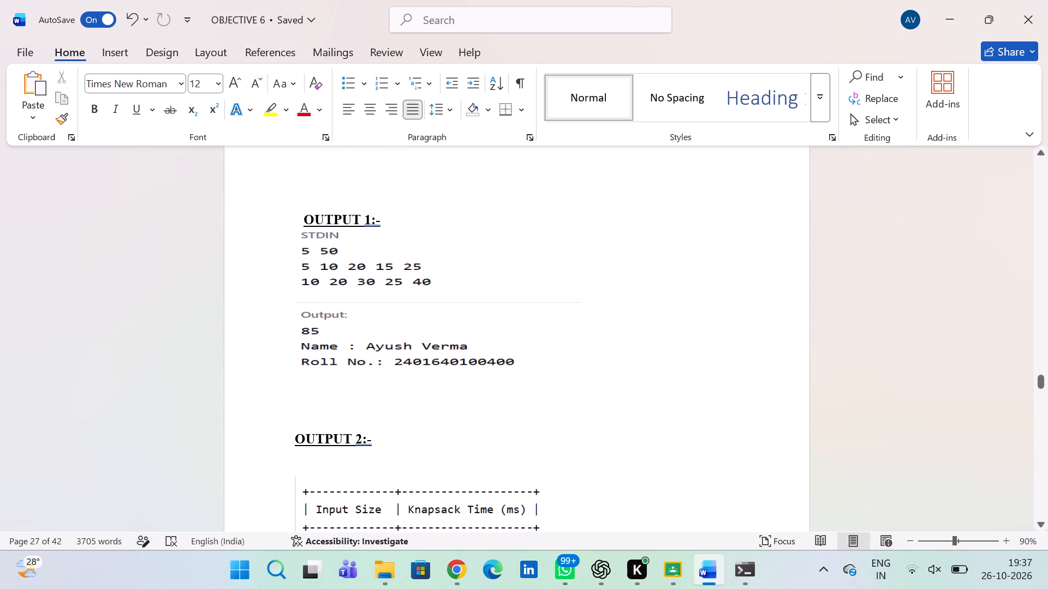
{"action": "left_click", "coordinate": [467, 576]}
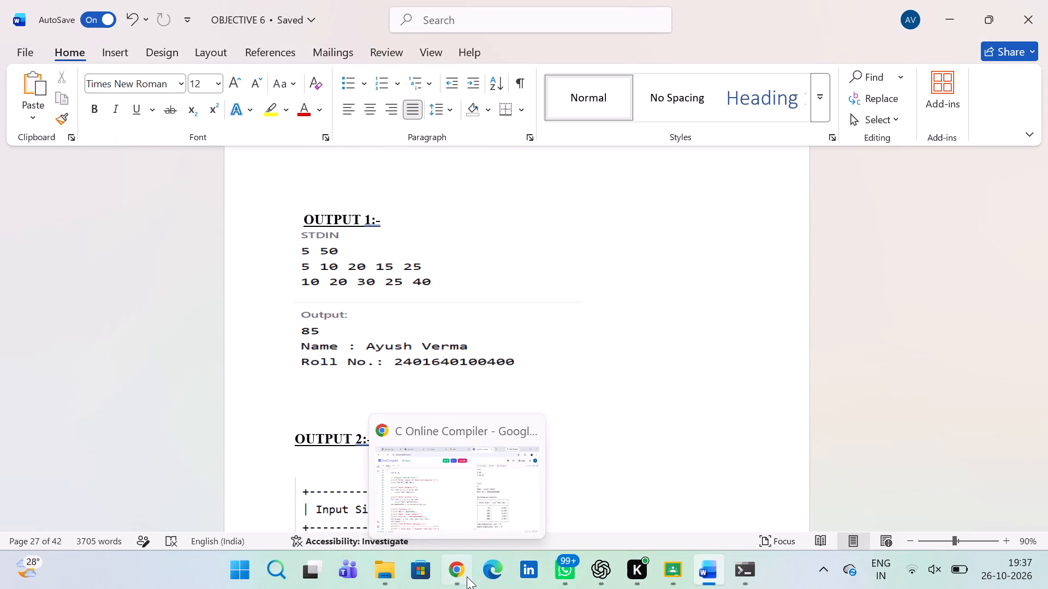
{"action": "key", "text": "BackSpace"}
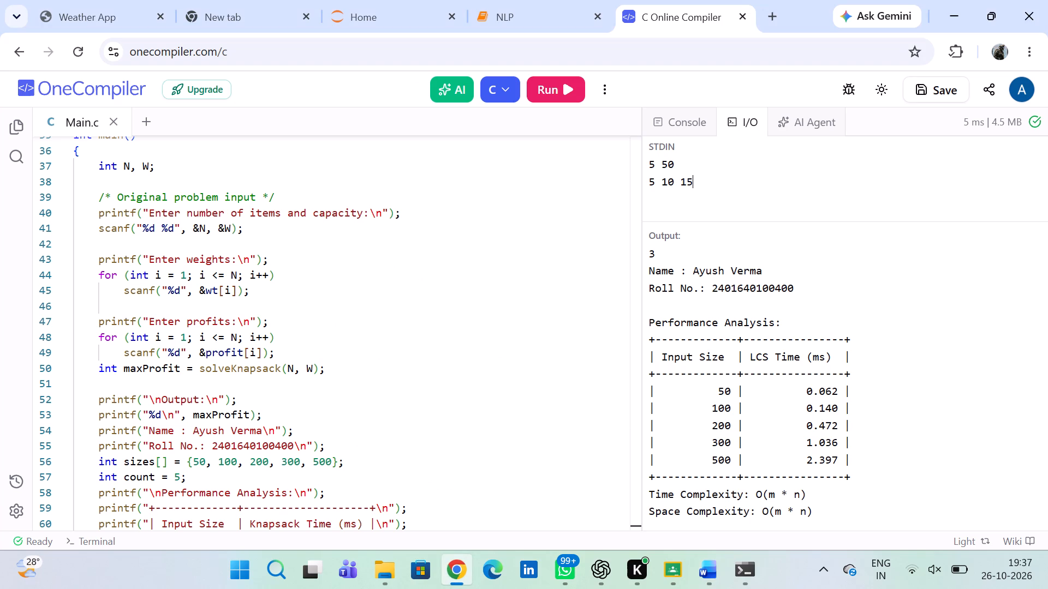
{"action": "key", "text": "BackSpace"}
{"action": "key", "text": "BackSpace"}
{"action": "type", "text": "20 15 2"}
{"action": "key", "text": "5"}
{"action": "key", "text": "Return"}
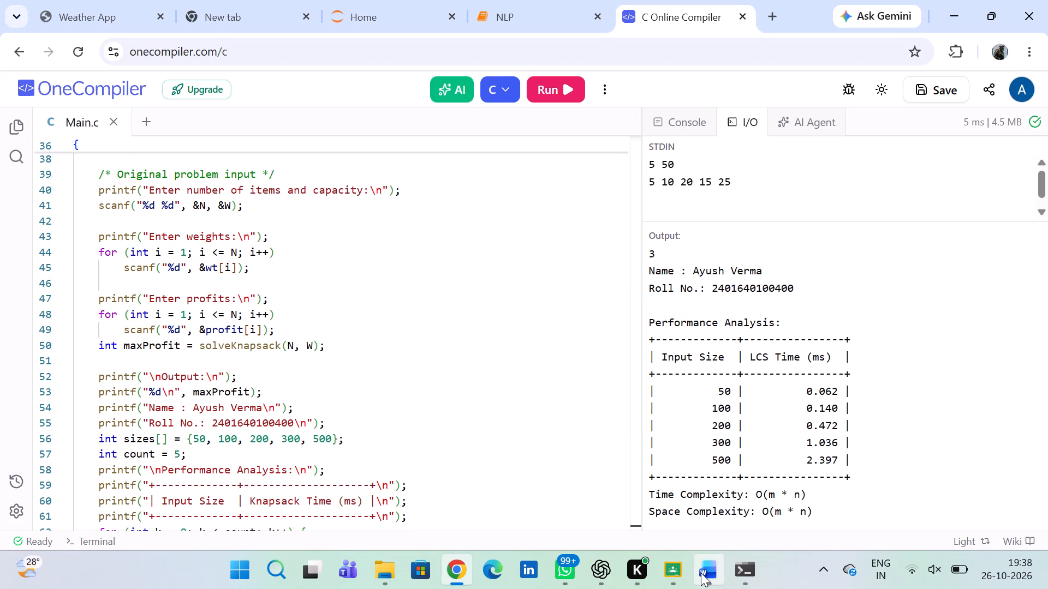
{"action": "left_click", "coordinate": [701, 573]}
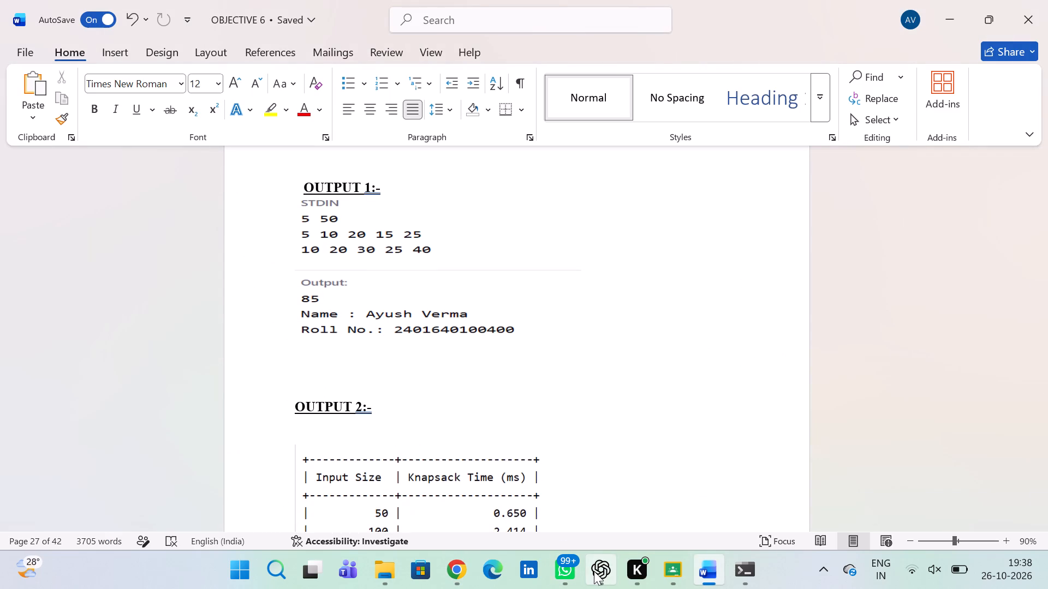
{"action": "left_click", "coordinate": [464, 581]}
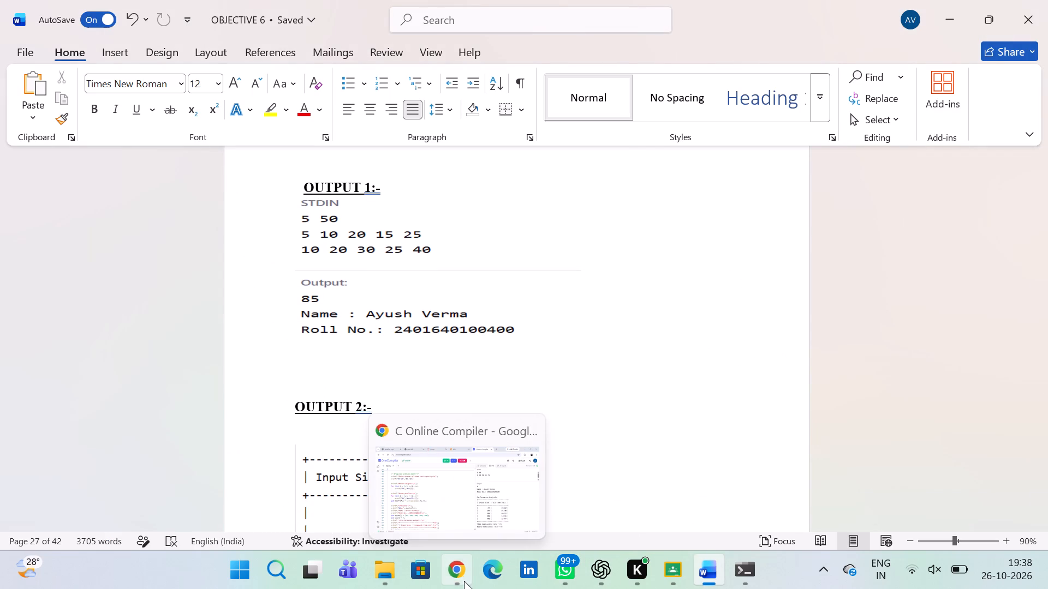
{"action": "type", "text": "10 20"}
{"action": "key", "text": "space"}
{"action": "type", "text": "30"}
{"action": "key", "text": "space"}
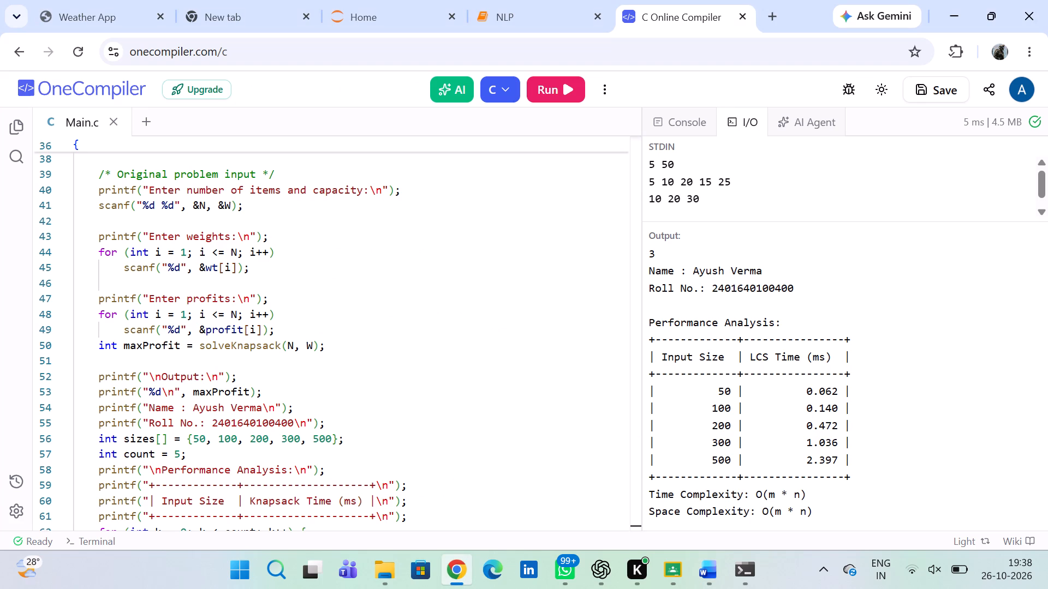
{"action": "type", "text": "25 4"}
{"action": "key", "text": "9"}
{"action": "key", "text": "BackSpace"}
{"action": "key", "text": "0"}
Run the Knapsack program with the entered inputs and review its whole output.
{"action": "left_click", "coordinate": [541, 86]}
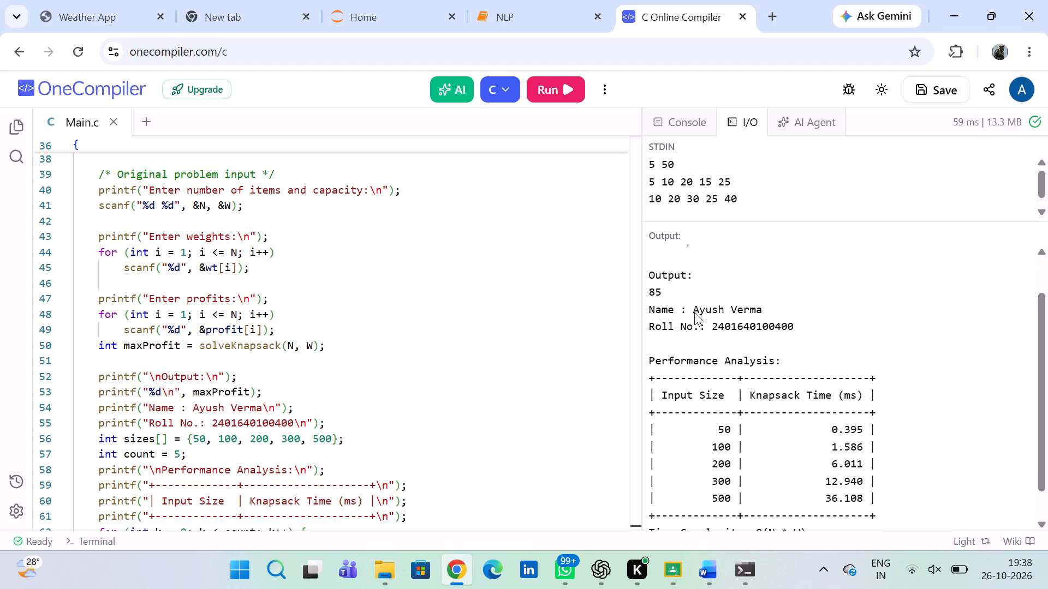
{"action": "scroll", "coordinate": [694, 312], "scroll_direction": "down", "scroll_amount": 2}
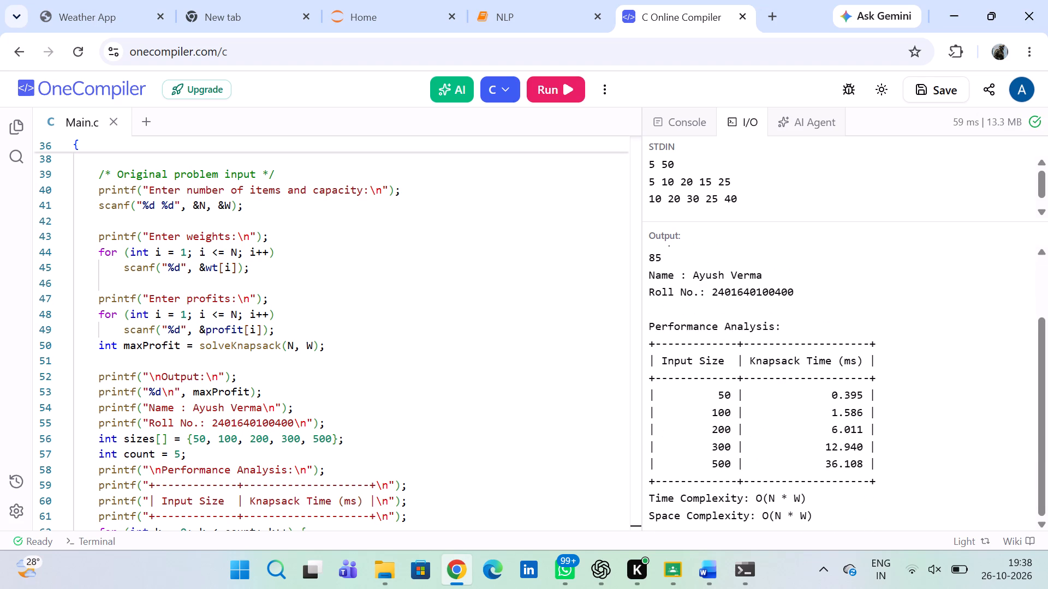
{"action": "scroll", "coordinate": [914, 503], "scroll_direction": "down", "scroll_amount": 1}
{"action": "scroll", "coordinate": [767, 431], "scroll_direction": "up", "scroll_amount": 2}
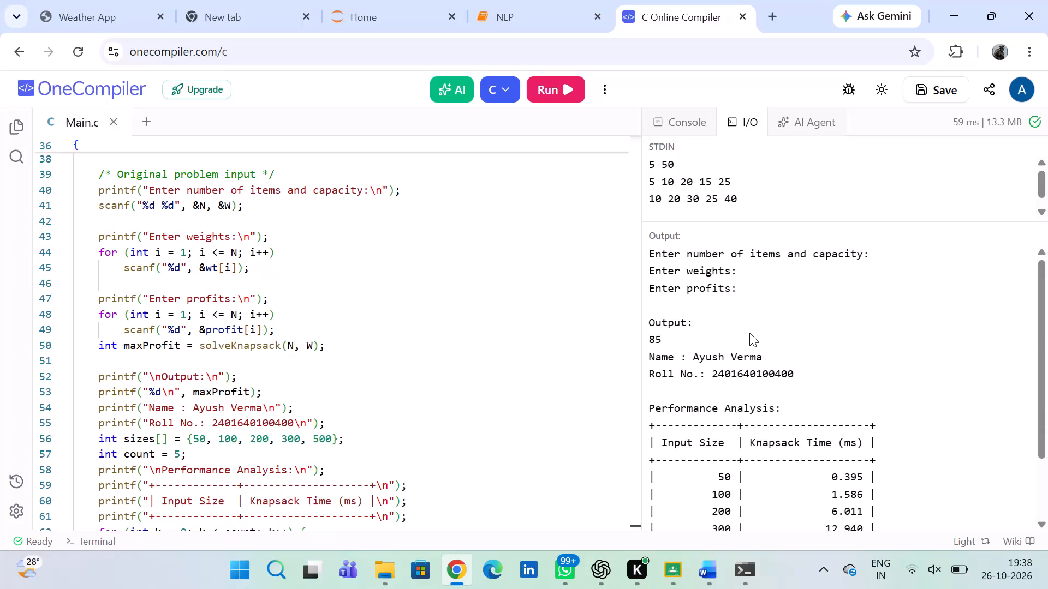
Delete the "Enter weights" prompt, the "Original problem input" comment and the "Enter number of items and capacity" prompt from main().
{"action": "scroll", "coordinate": [749, 324], "scroll_direction": "up", "scroll_amount": 1}
{"action": "scroll", "coordinate": [412, 377], "scroll_direction": "up", "scroll_amount": 1}
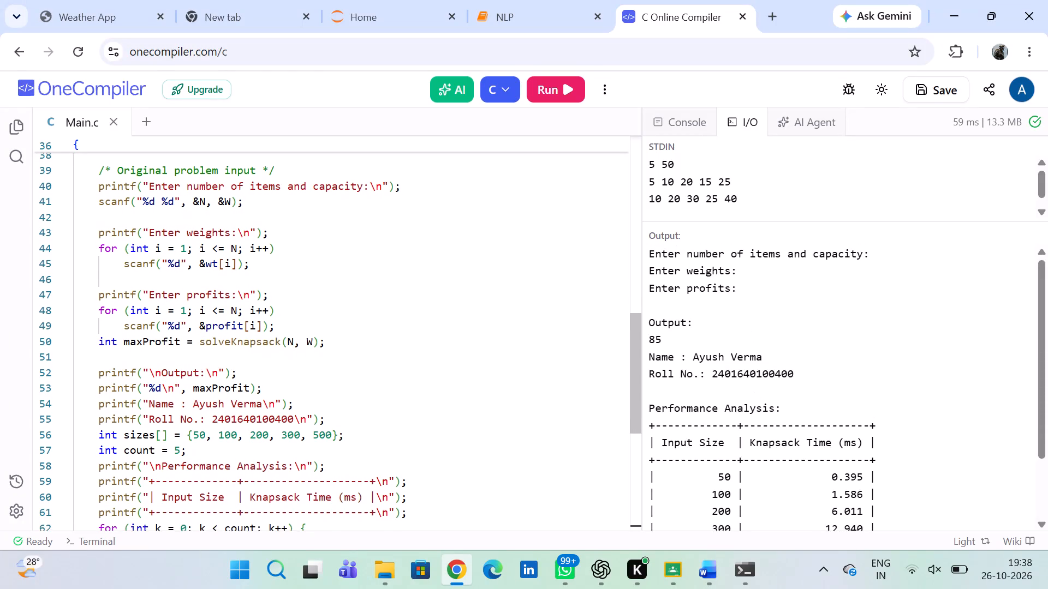
{"action": "scroll", "coordinate": [412, 377], "scroll_direction": "up", "scroll_amount": 1}
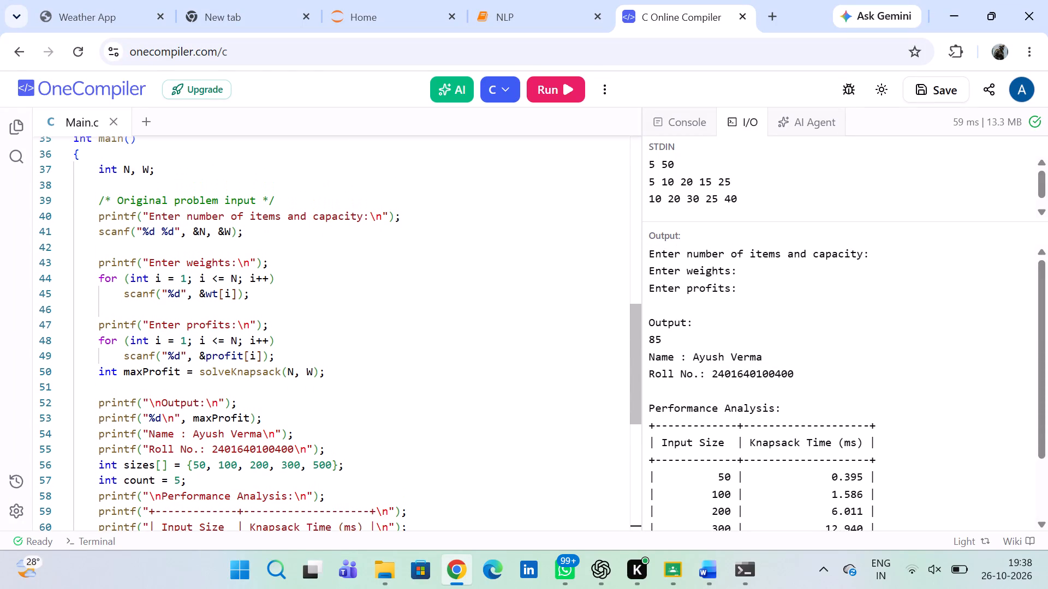
{"action": "left_click_drag", "start_coordinate": [284, 261], "coordinate": [99, 266]}
{"action": "key", "text": "BackSpace"}
{"action": "key", "text": "BackSpace"}
{"action": "key", "text": "BackSpace"}
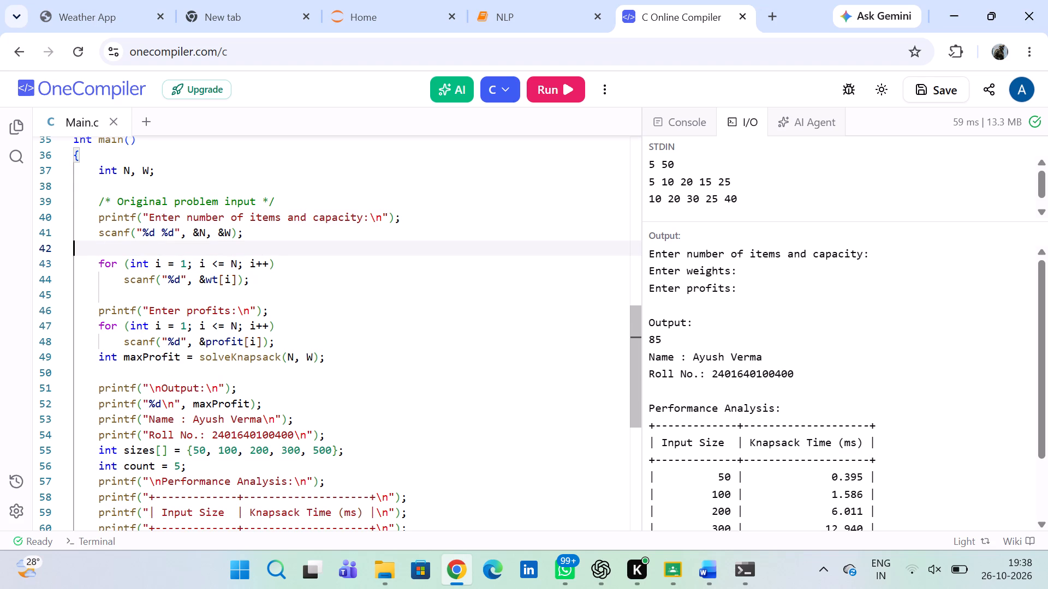
{"action": "left_click_drag", "start_coordinate": [424, 217], "coordinate": [68, 202]}
{"action": "key", "text": "BackSpace"}
{"action": "key", "text": "BackSpace"}
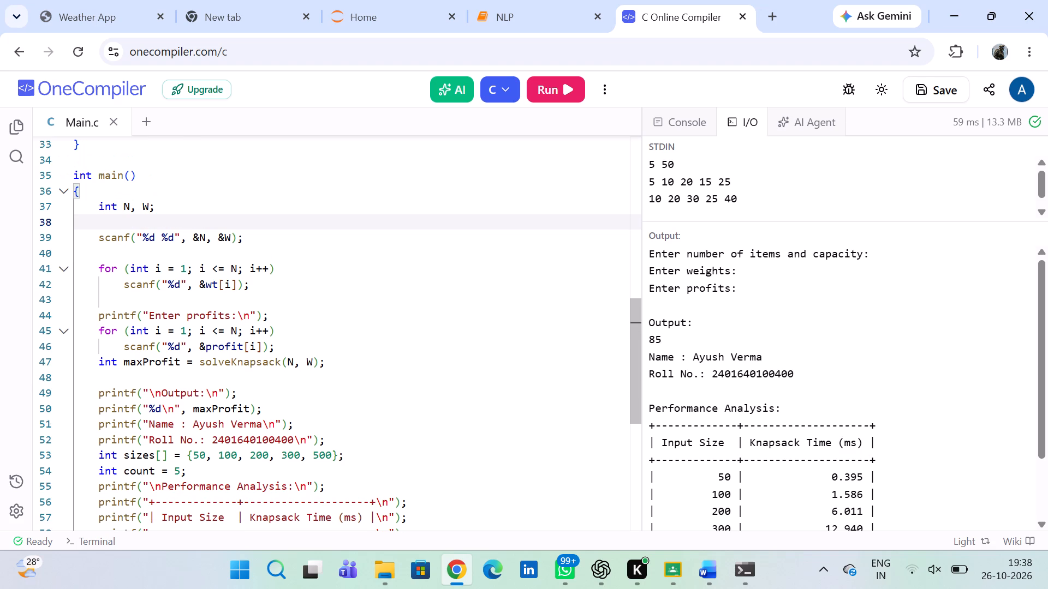
Delete the "Enter profits" prompt line from main() and rerun the program.
{"action": "scroll", "coordinate": [241, 370], "scroll_direction": "down", "scroll_amount": 1}
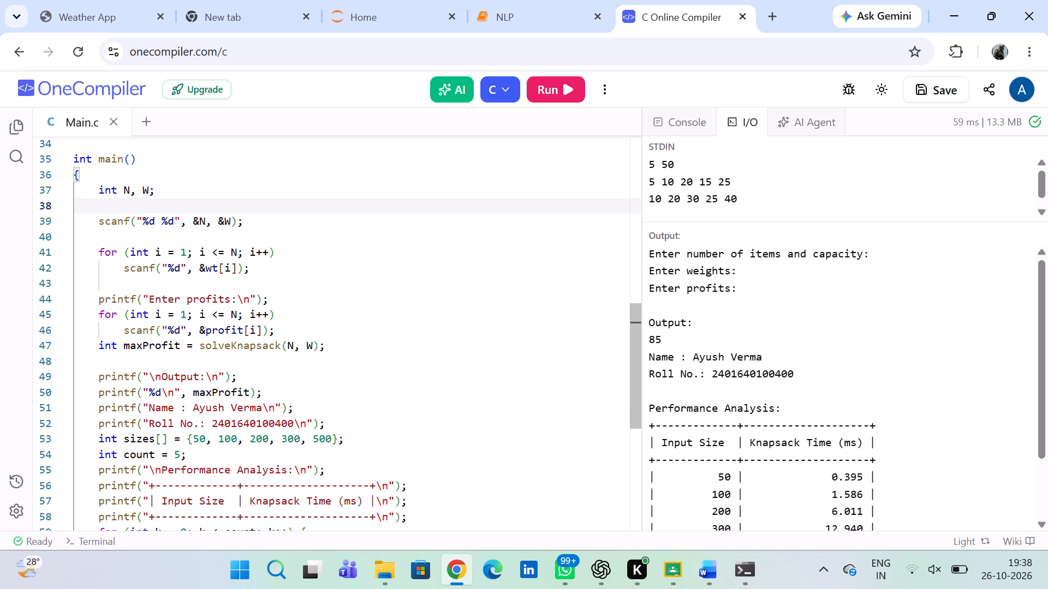
{"action": "left_click_drag", "start_coordinate": [277, 297], "coordinate": [69, 308]}
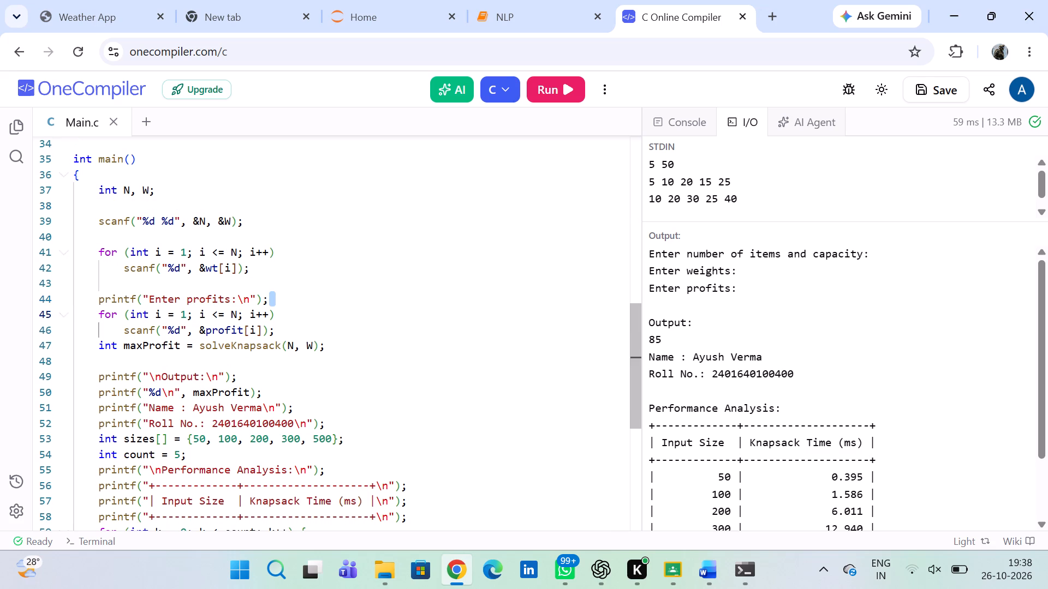
{"action": "left_click_drag", "start_coordinate": [285, 292], "coordinate": [51, 300]}
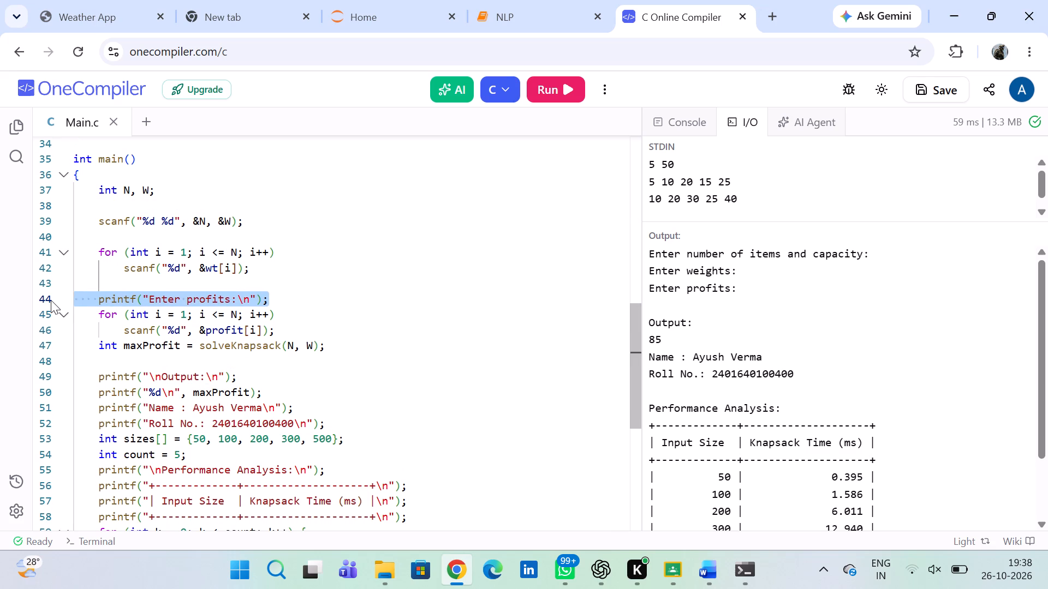
{"action": "key", "text": "BackSpace"}
{"action": "key", "text": "BackSpace"}
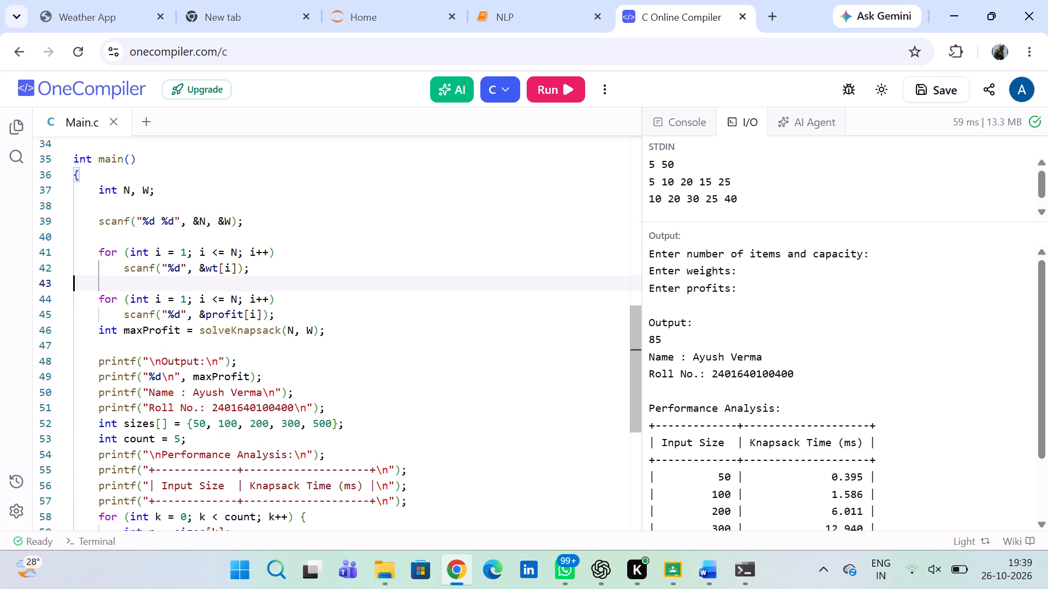
{"action": "left_click", "coordinate": [569, 82]}
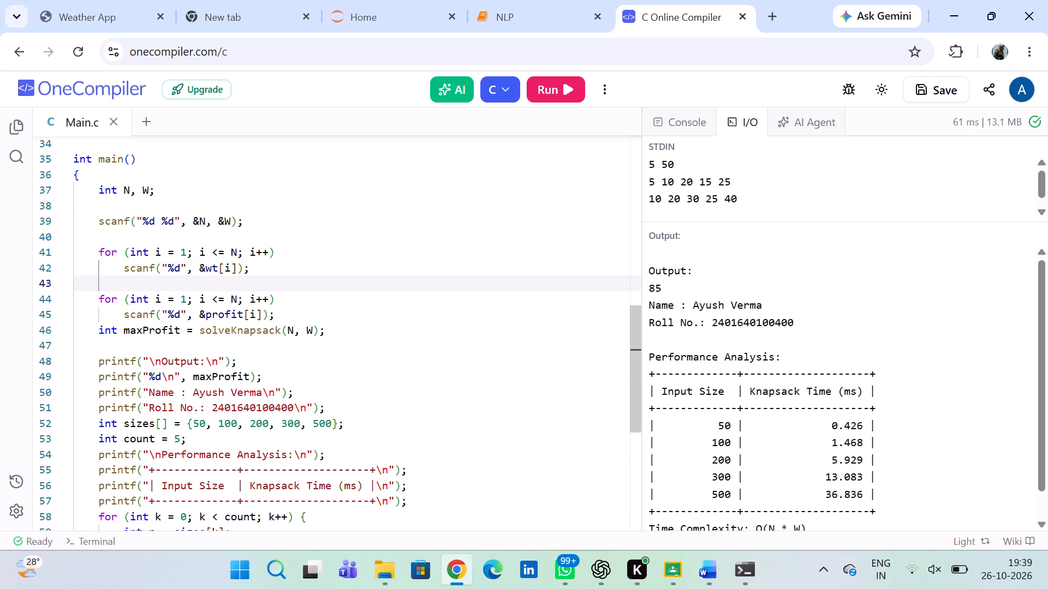
Delete the printf line that prints the "Output:" label and run the program again.
{"action": "left_click_drag", "start_coordinate": [254, 355], "coordinate": [61, 348]}
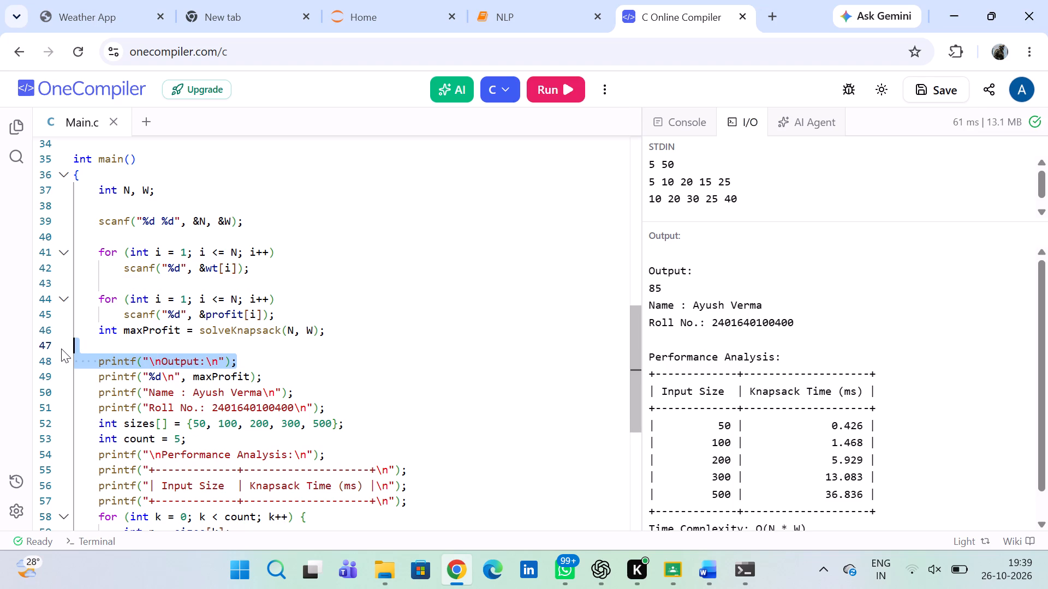
{"action": "key", "text": "BackSpace"}
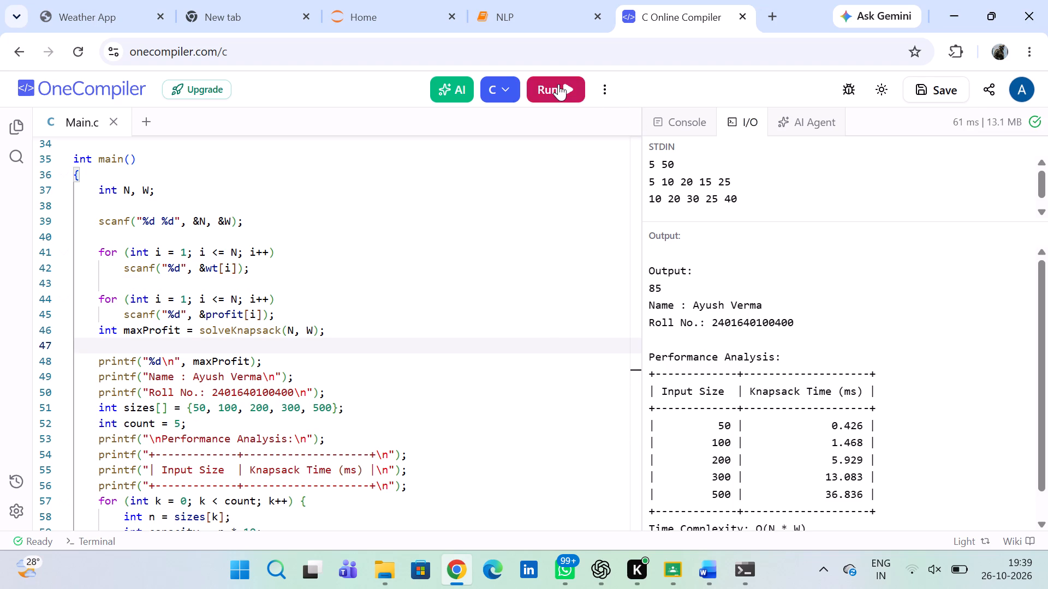
{"action": "left_click", "coordinate": [558, 84]}
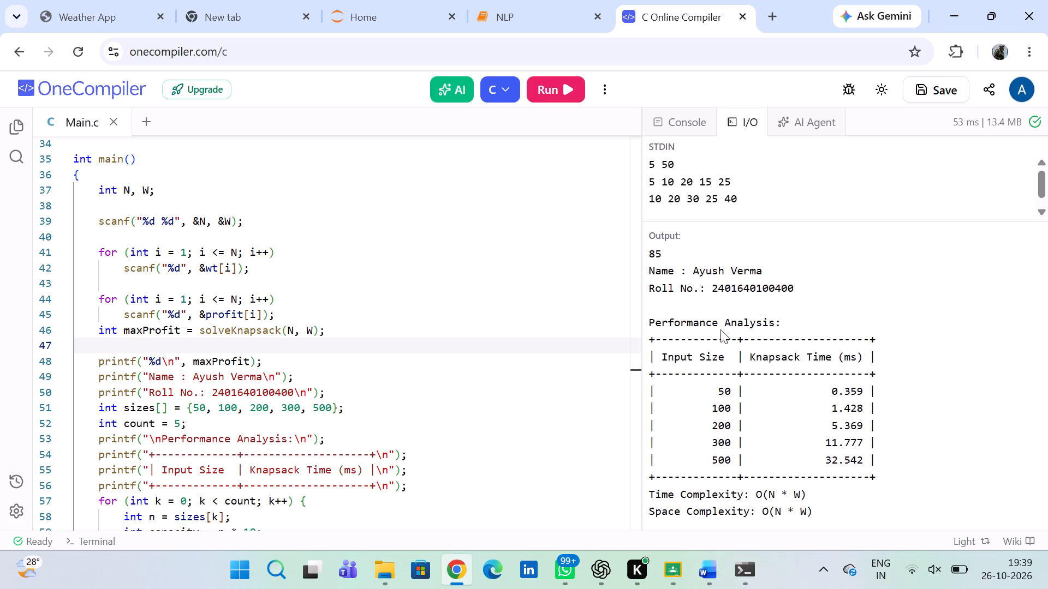
Capture a screenshot of the compiler's STDIN and Output sections, from the STDIN label down to the Space Complexity line.
{"action": "key", "text": "Print"}
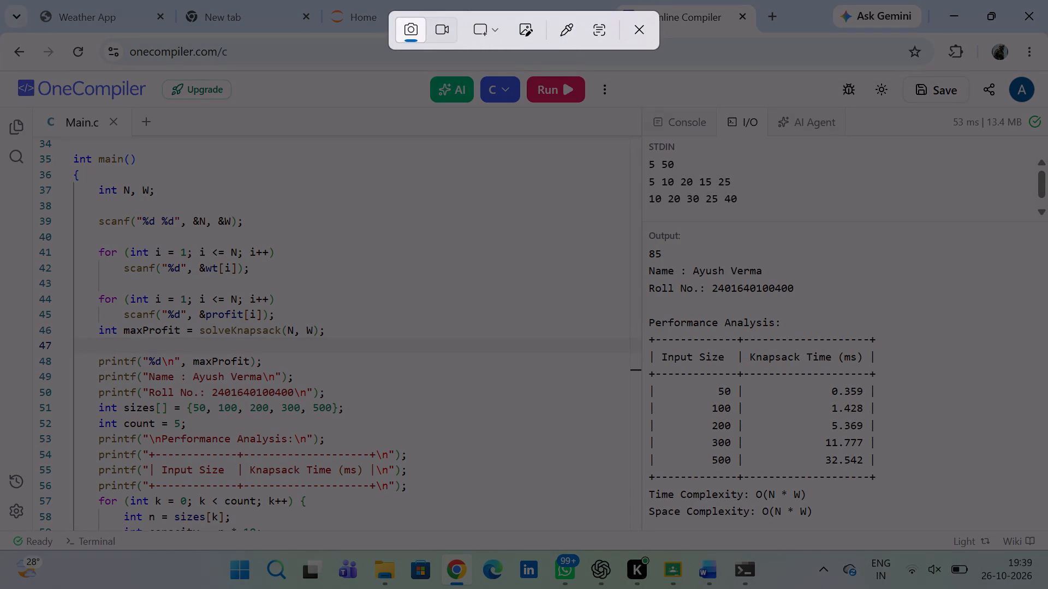
{"action": "left_click_drag", "start_coordinate": [644, 139], "coordinate": [889, 504]}
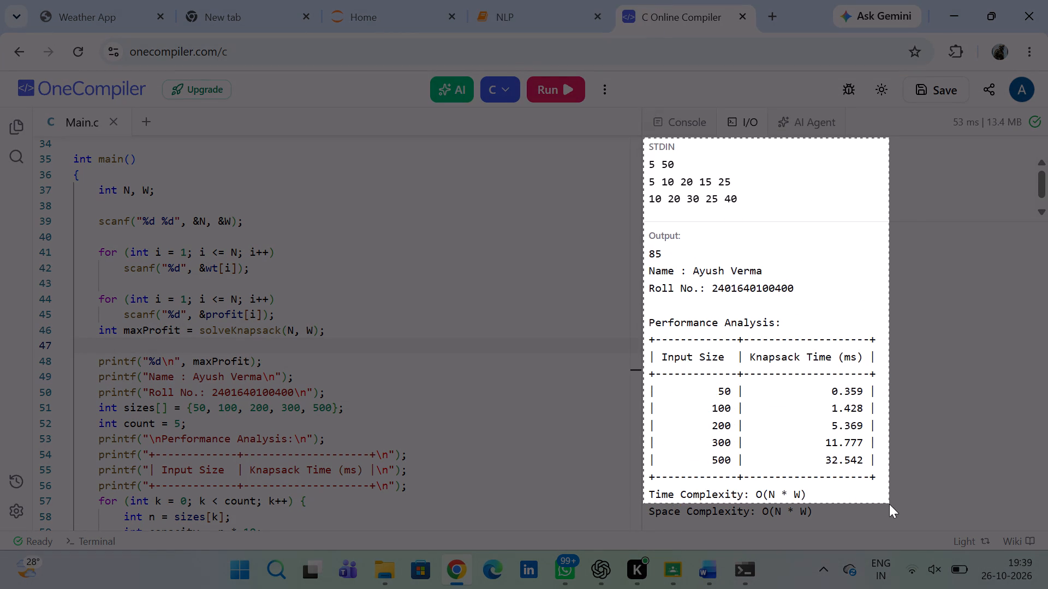
{"action": "left_click_drag", "start_coordinate": [889, 504], "coordinate": [924, 531]}
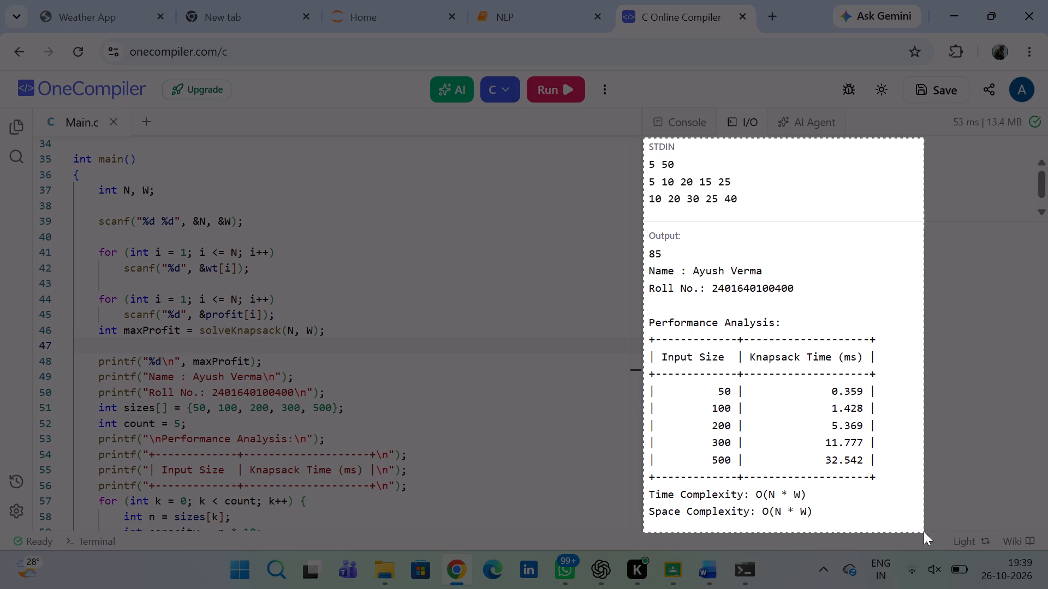
{"action": "left_click_drag", "start_coordinate": [924, 531], "coordinate": [894, 527]}
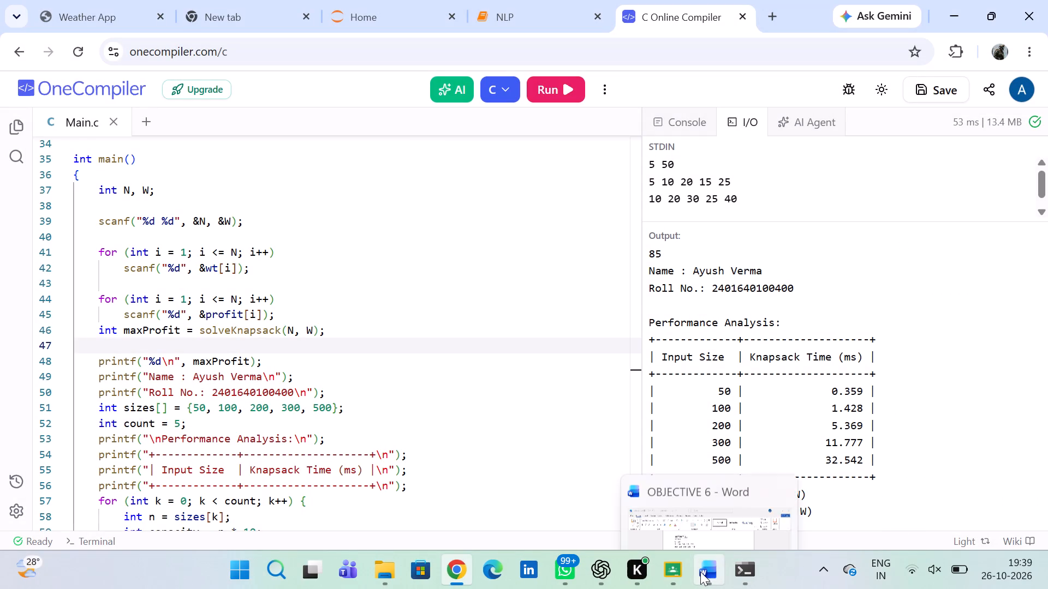
Switch to the report in Word and remove the number 1 from the Knapsack section's OUTPUT 1 heading.
{"action": "left_click", "coordinate": [700, 572]}
{"action": "scroll", "coordinate": [577, 330], "scroll_direction": "down", "scroll_amount": 1}
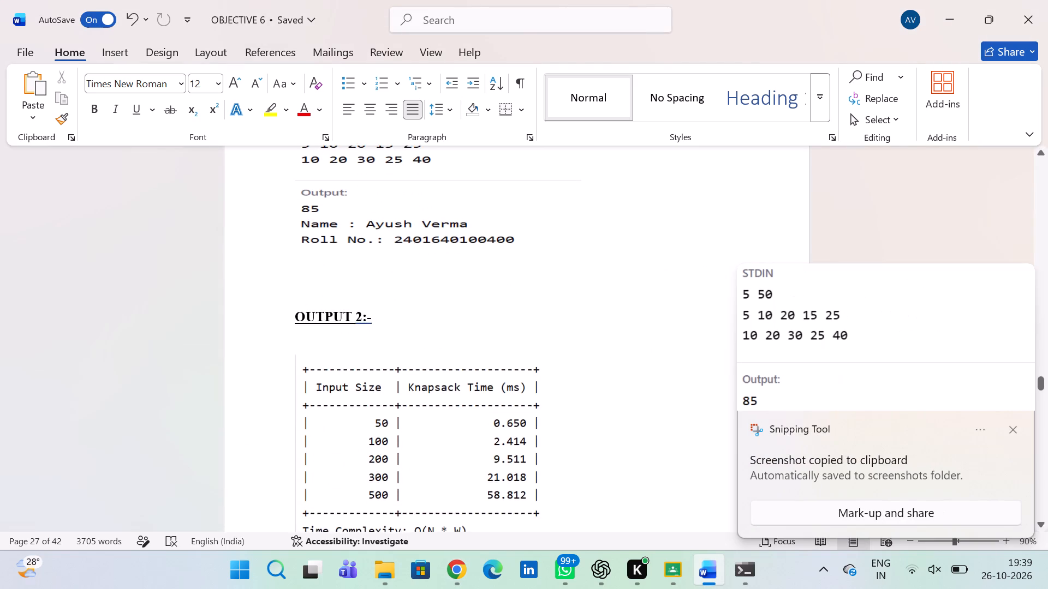
{"action": "scroll", "coordinate": [577, 330], "scroll_direction": "up", "scroll_amount": 1}
{"action": "scroll", "coordinate": [505, 309], "scroll_direction": "up", "scroll_amount": 1}
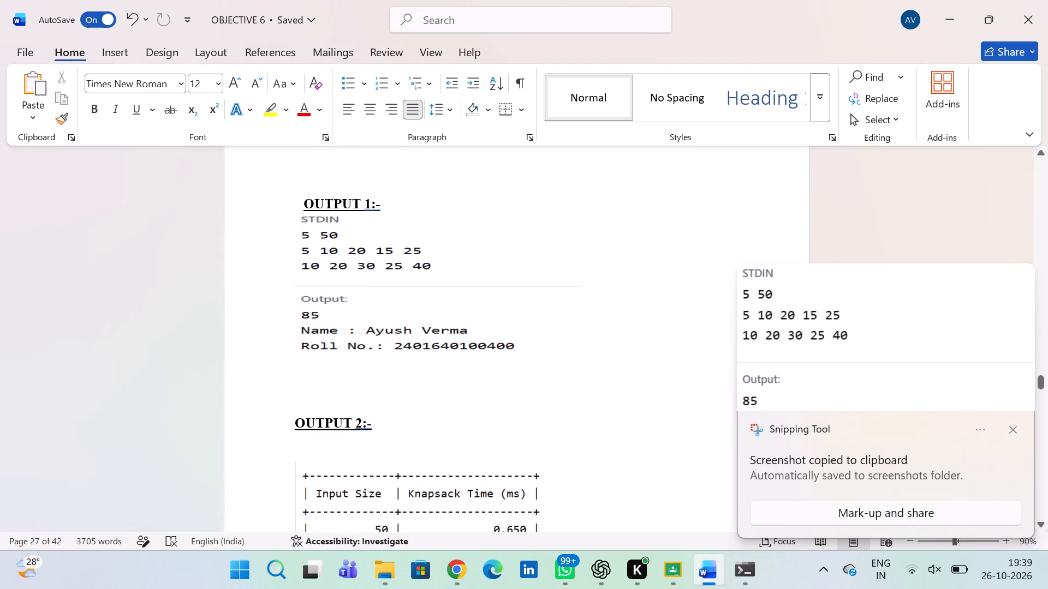
{"action": "left_click", "coordinate": [370, 199]}
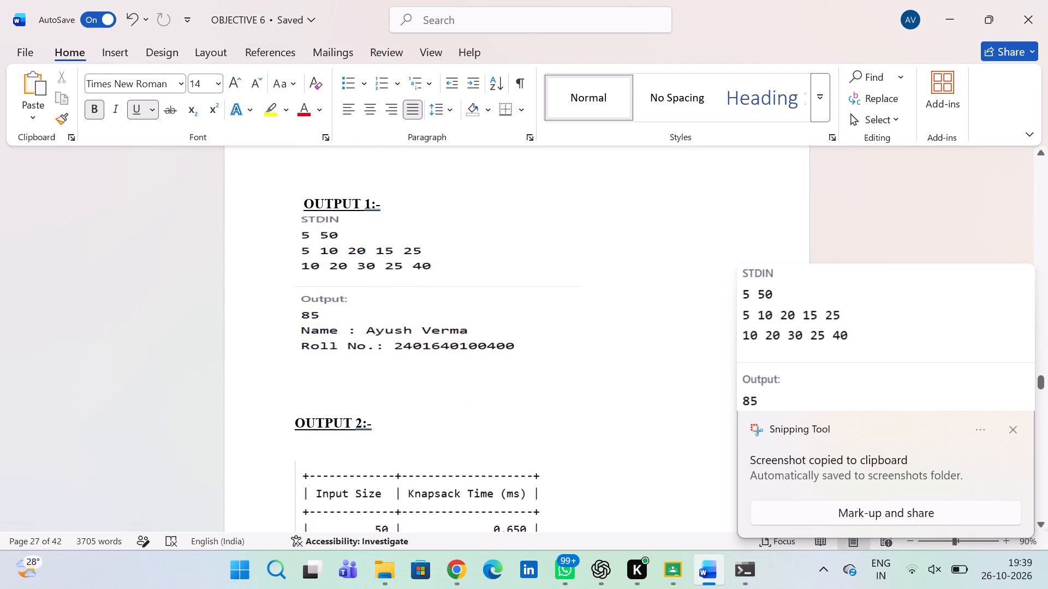
{"action": "left_click", "coordinate": [370, 199]}
{"action": "key", "text": "BackSpace"}
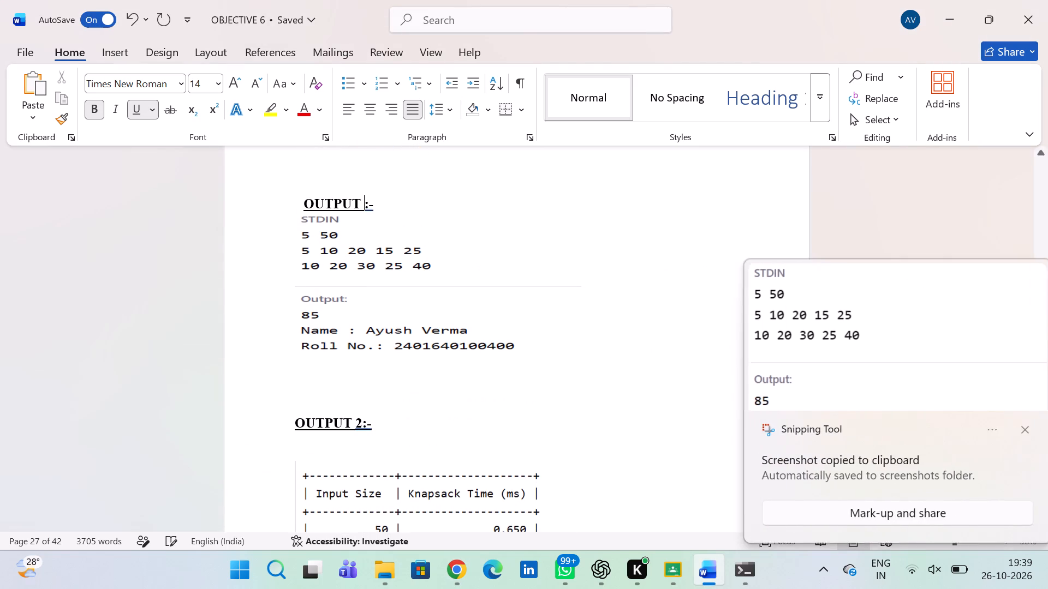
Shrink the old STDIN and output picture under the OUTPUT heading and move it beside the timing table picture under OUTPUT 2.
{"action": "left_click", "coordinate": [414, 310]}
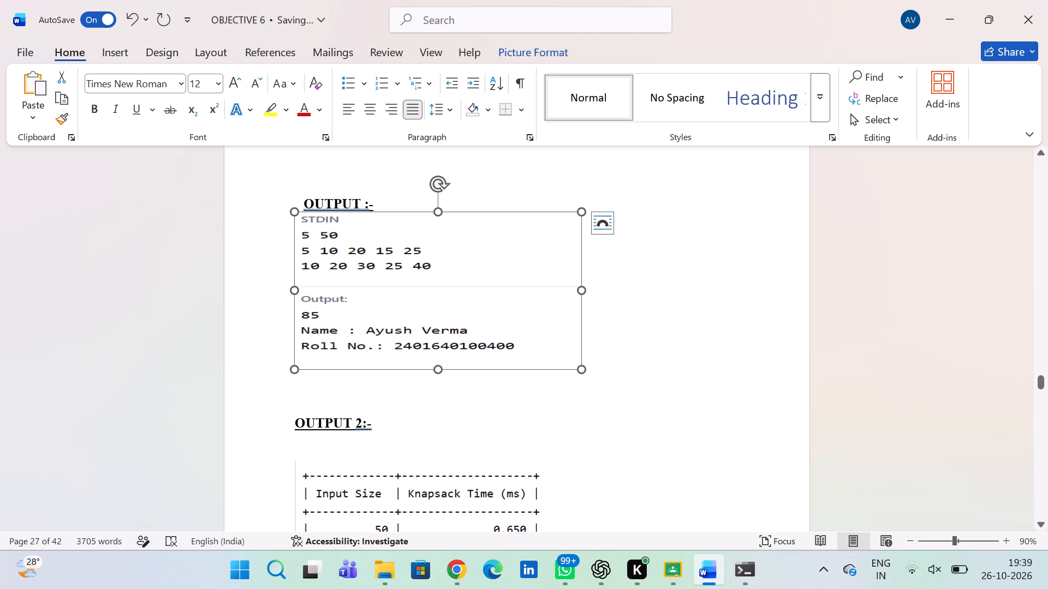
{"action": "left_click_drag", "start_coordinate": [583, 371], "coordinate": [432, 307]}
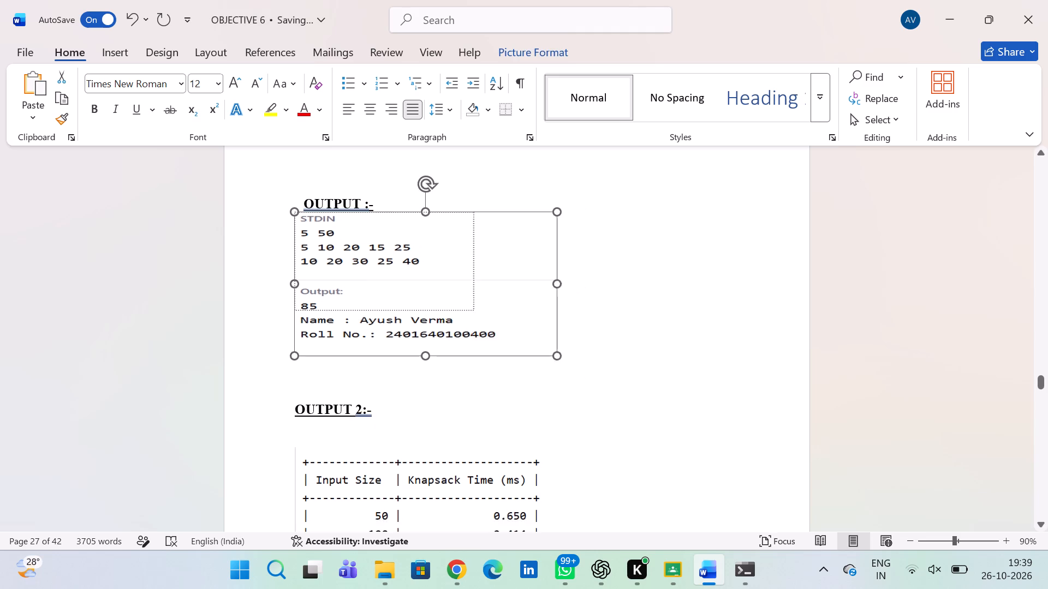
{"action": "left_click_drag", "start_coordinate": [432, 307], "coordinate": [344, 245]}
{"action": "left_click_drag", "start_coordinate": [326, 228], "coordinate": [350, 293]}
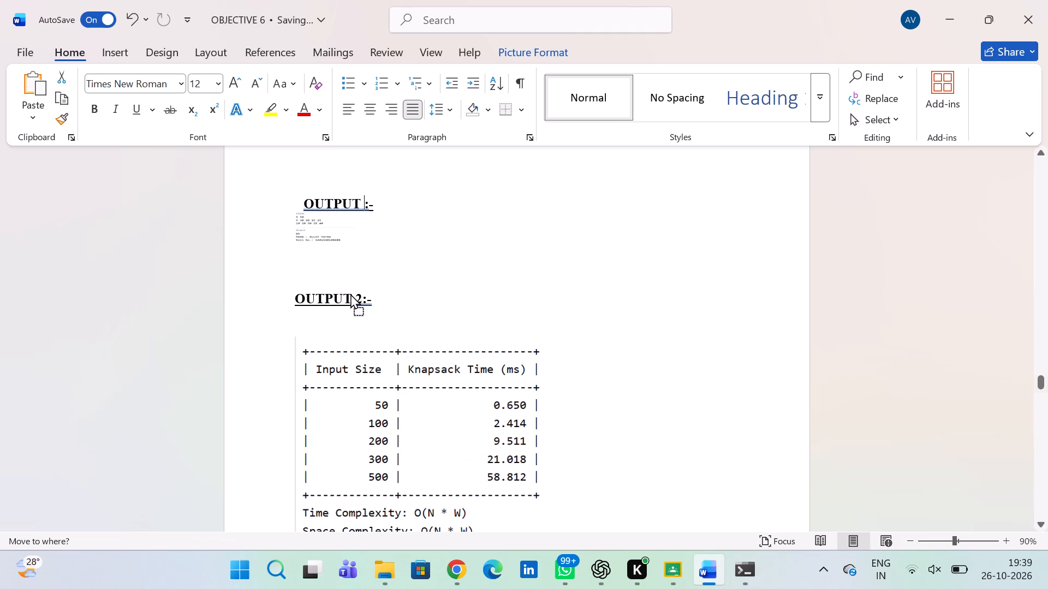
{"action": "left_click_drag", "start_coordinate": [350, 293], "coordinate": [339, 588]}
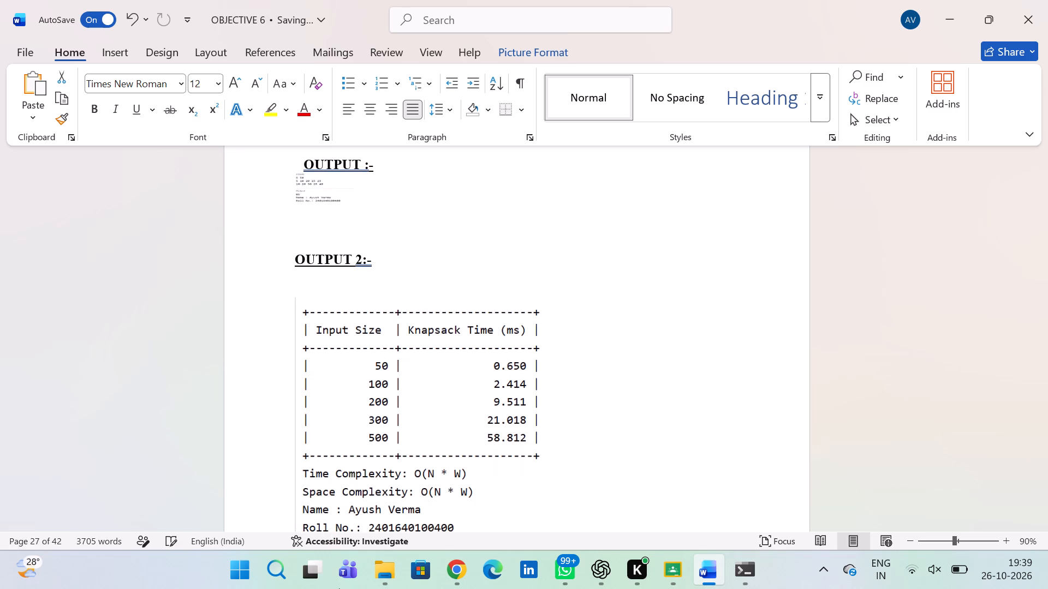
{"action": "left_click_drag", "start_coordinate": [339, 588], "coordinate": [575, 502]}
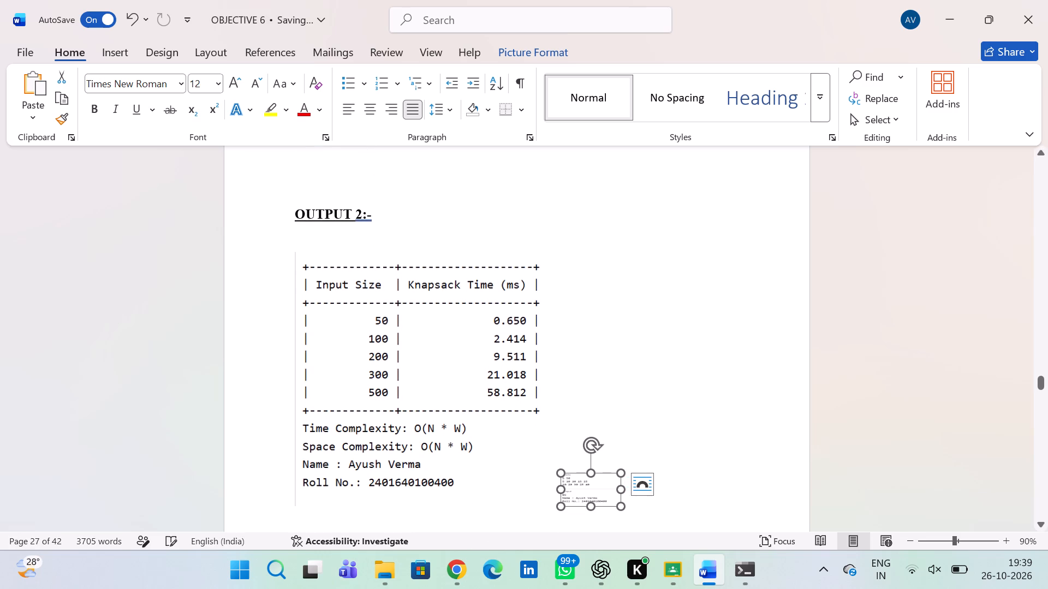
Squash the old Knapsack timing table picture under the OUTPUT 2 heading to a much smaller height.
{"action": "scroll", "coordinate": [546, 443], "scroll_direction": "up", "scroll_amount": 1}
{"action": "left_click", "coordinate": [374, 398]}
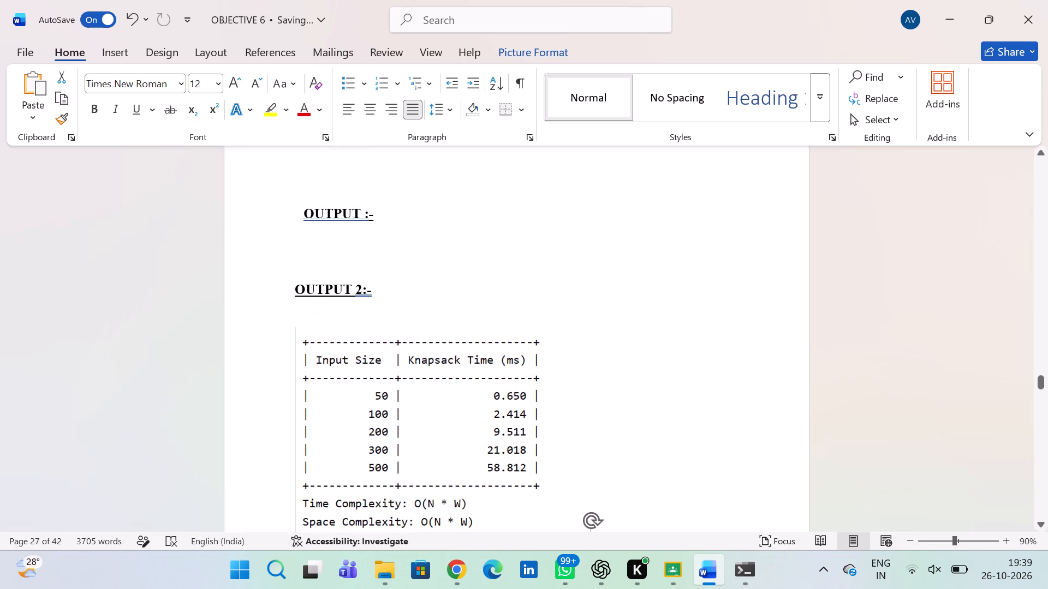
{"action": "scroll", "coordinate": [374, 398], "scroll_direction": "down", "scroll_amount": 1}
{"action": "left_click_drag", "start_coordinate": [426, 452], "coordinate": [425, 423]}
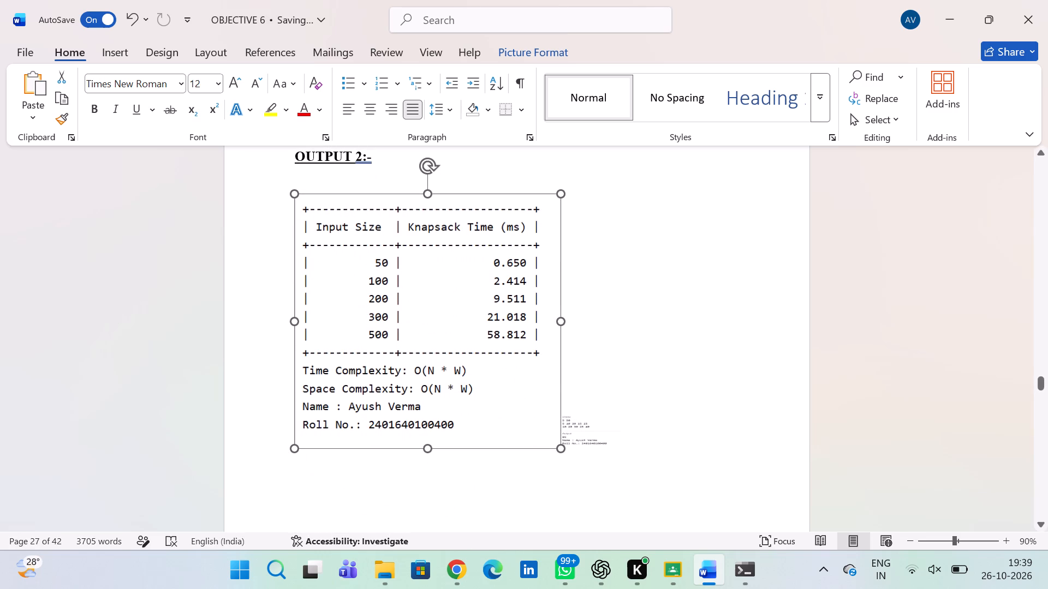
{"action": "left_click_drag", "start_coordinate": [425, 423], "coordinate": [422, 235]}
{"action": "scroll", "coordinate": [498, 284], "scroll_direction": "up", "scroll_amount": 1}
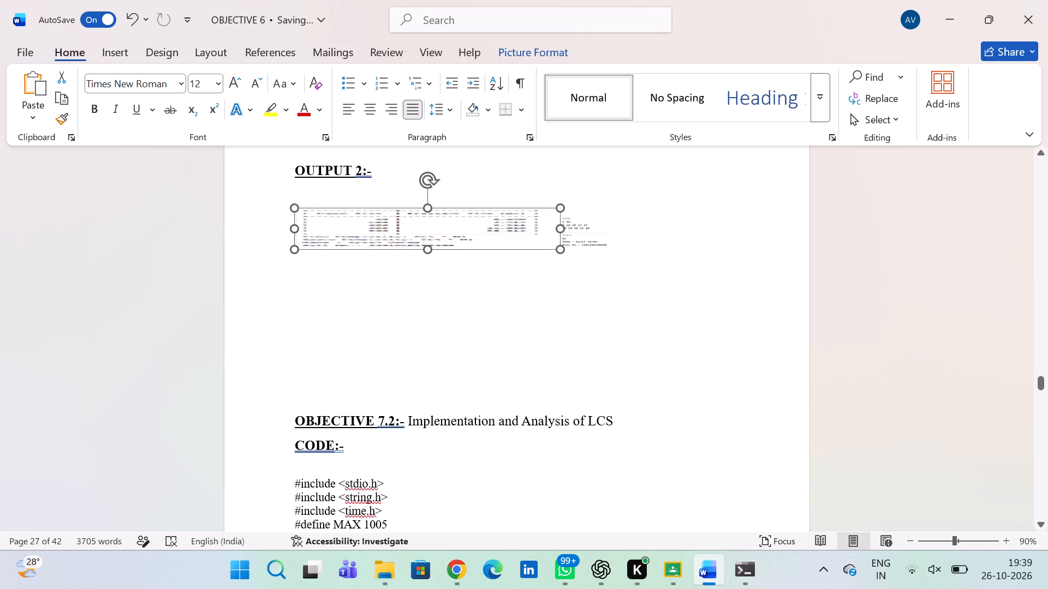
Remove the indent before the Knapsack OUTPUT heading and adjust the blank lines above it so it starts at the top of its page.
{"action": "scroll", "coordinate": [498, 284], "scroll_direction": "up", "scroll_amount": 1}
{"action": "left_click", "coordinate": [351, 269]}
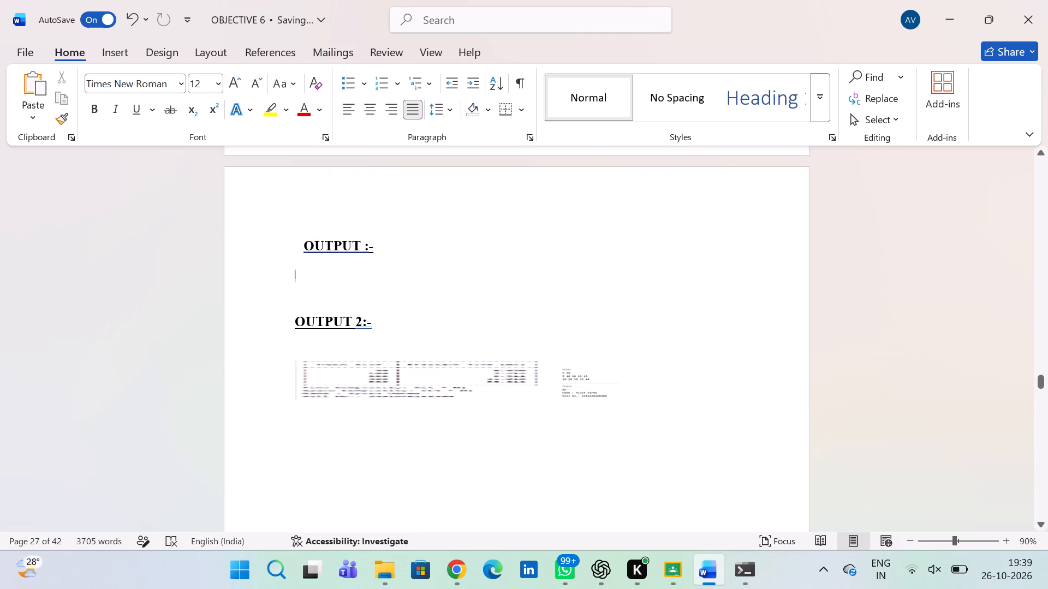
{"action": "left_click", "coordinate": [306, 248]}
{"action": "key", "text": "BackSpace"}
{"action": "key", "text": "BackSpace"}
{"action": "key", "text": "BackSpace"}
{"action": "key", "text": "BackSpace"}
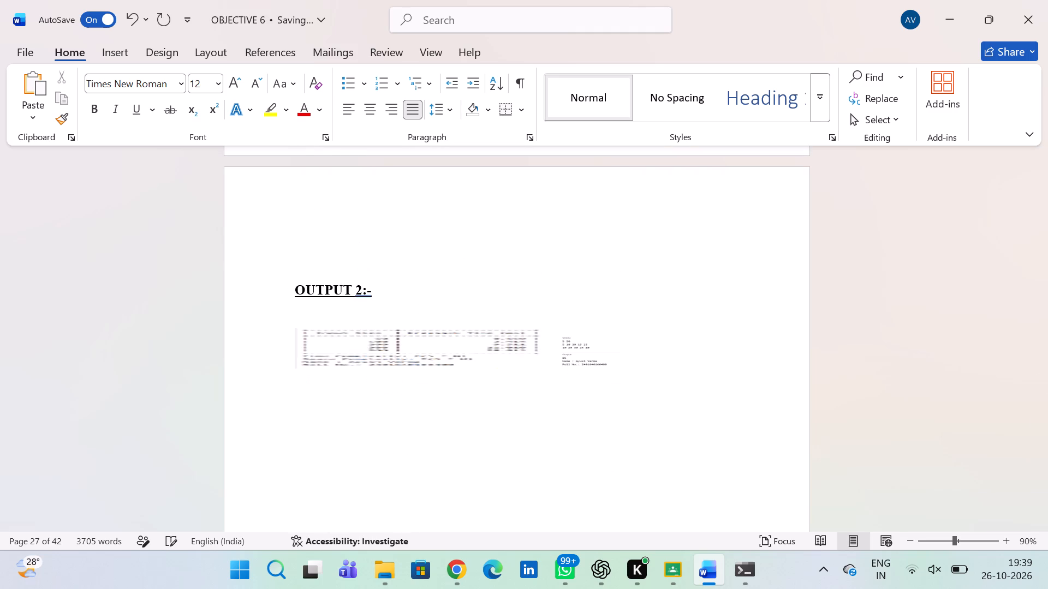
{"action": "key", "text": "Return"}
{"action": "key", "text": "Return"}
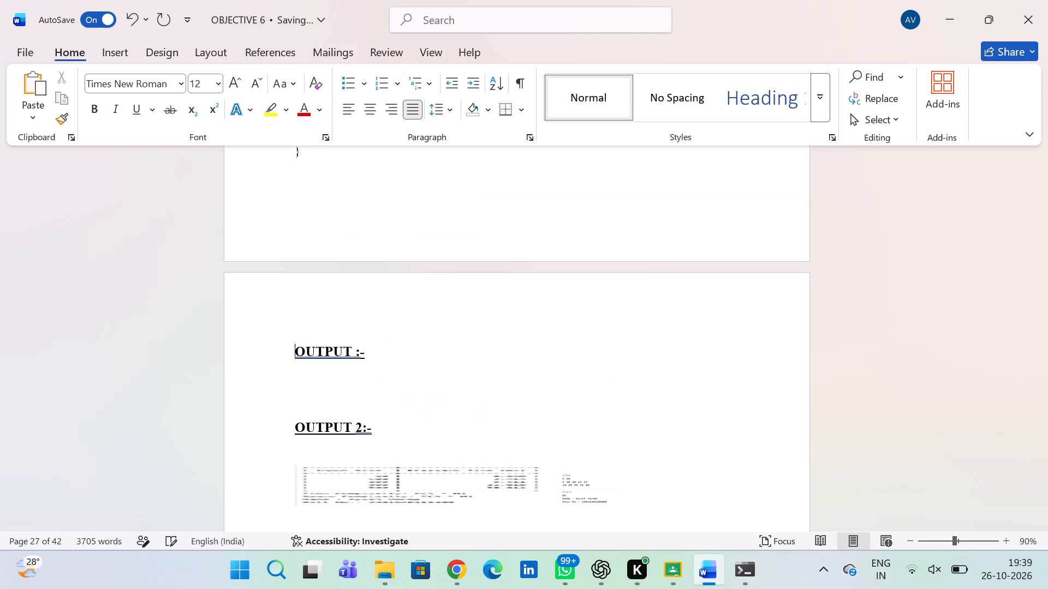
Paste the captured STDIN and Output screenshot below the OUTPUT heading.
{"action": "left_click", "coordinate": [330, 375]}
{"action": "key", "text": "ctrl+v"}
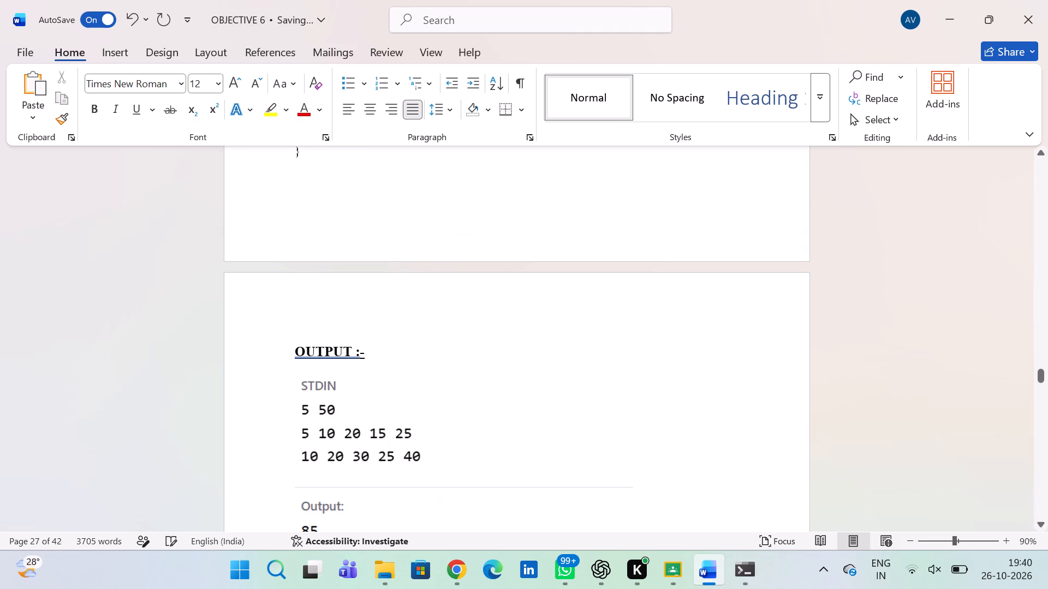
Cut the two old output pictures from below the OUTPUT 2 heading.
{"action": "scroll", "coordinate": [487, 423], "scroll_direction": "down", "scroll_amount": 2}
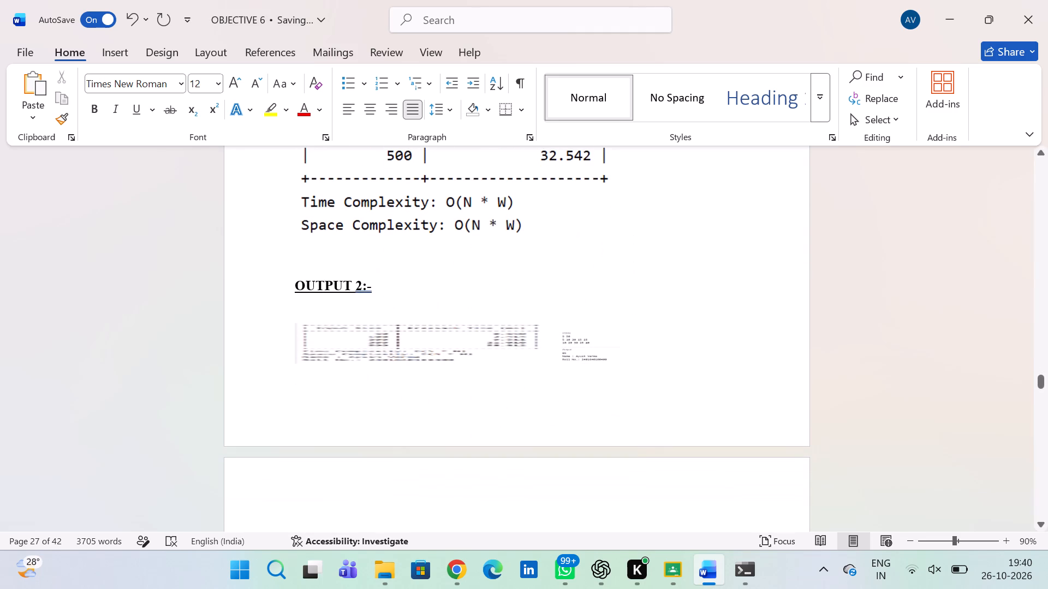
{"action": "left_click", "coordinate": [432, 354]}
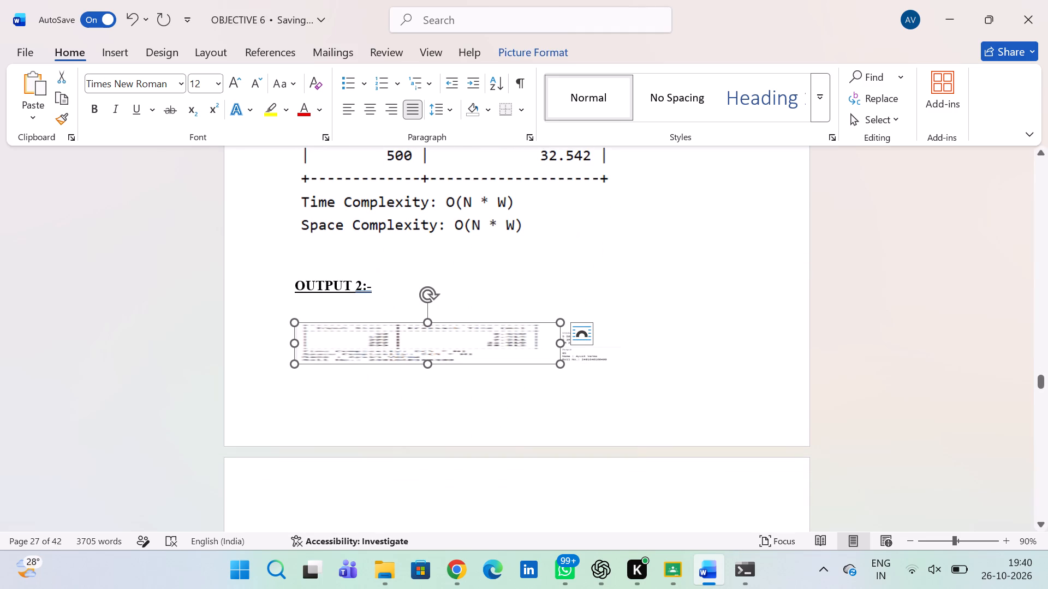
{"action": "left_click_drag", "start_coordinate": [559, 364], "coordinate": [353, 337]}
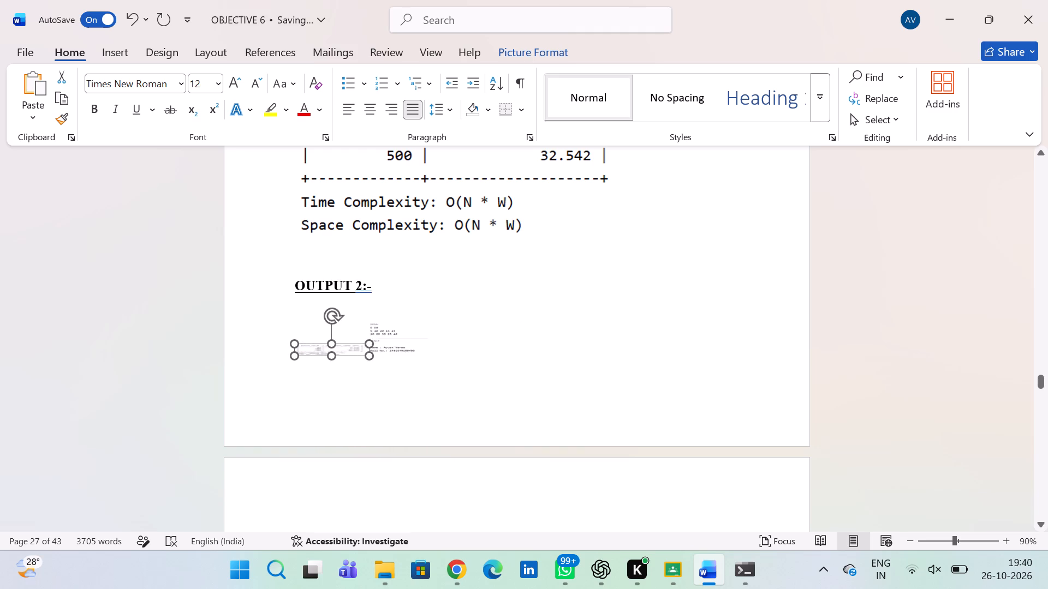
{"action": "left_click_drag", "start_coordinate": [353, 337], "coordinate": [352, 338]}
{"action": "right_click", "coordinate": [334, 349]}
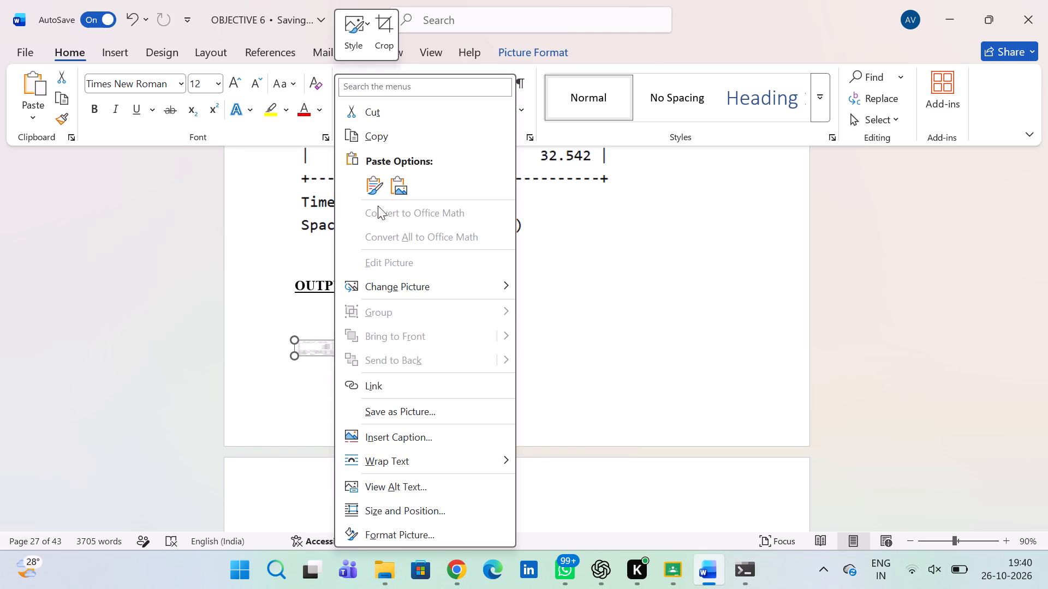
{"action": "left_click", "coordinate": [354, 114]}
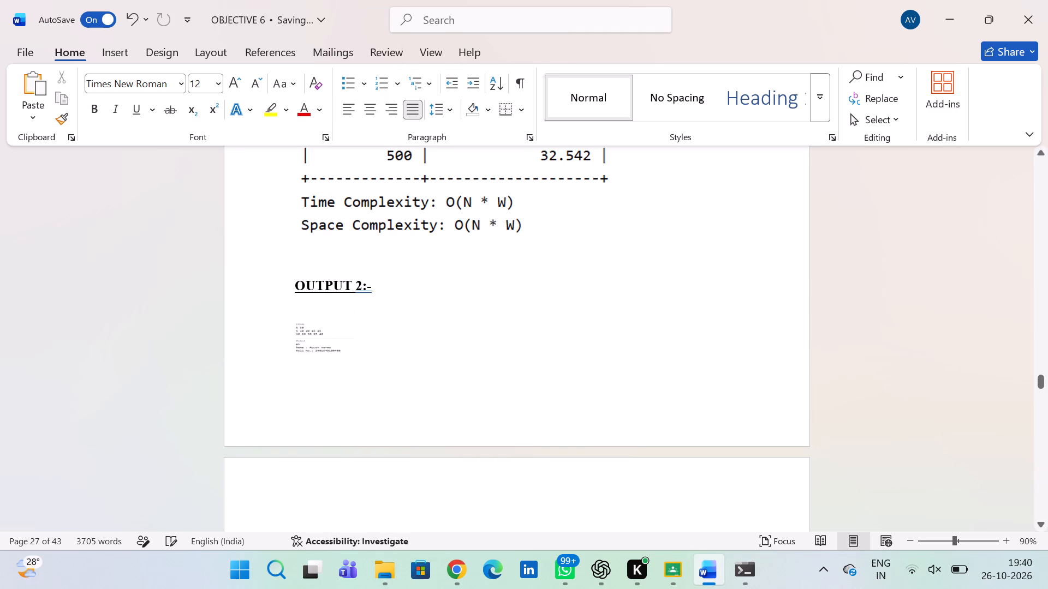
{"action": "right_click", "coordinate": [318, 335]}
{"action": "left_click", "coordinate": [409, 110]}
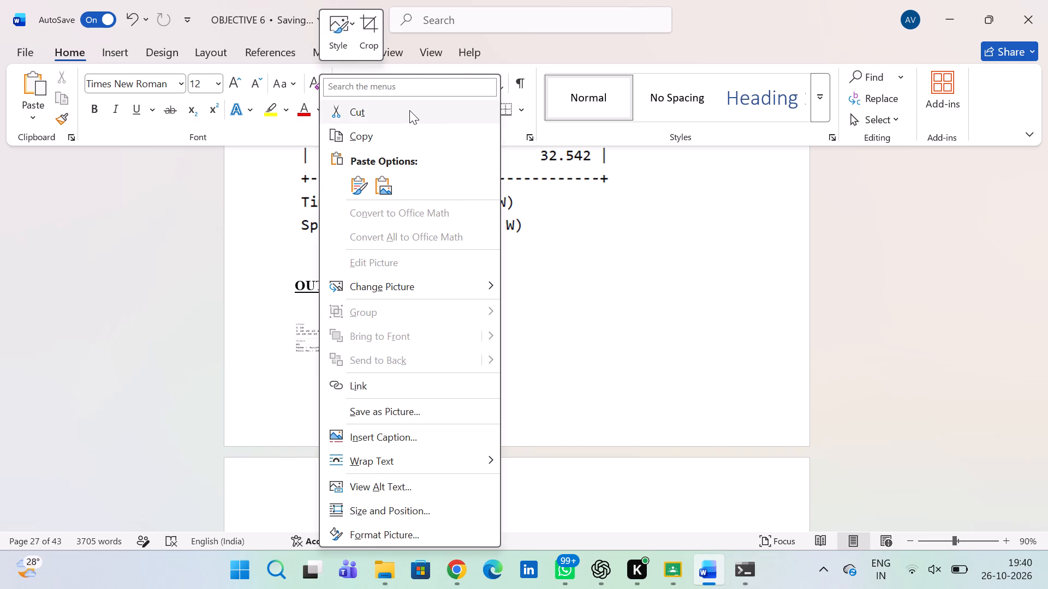
Delete the OUTPUT 2 heading below the pasted screenshot.
{"action": "left_click_drag", "start_coordinate": [395, 289], "coordinate": [280, 286]}
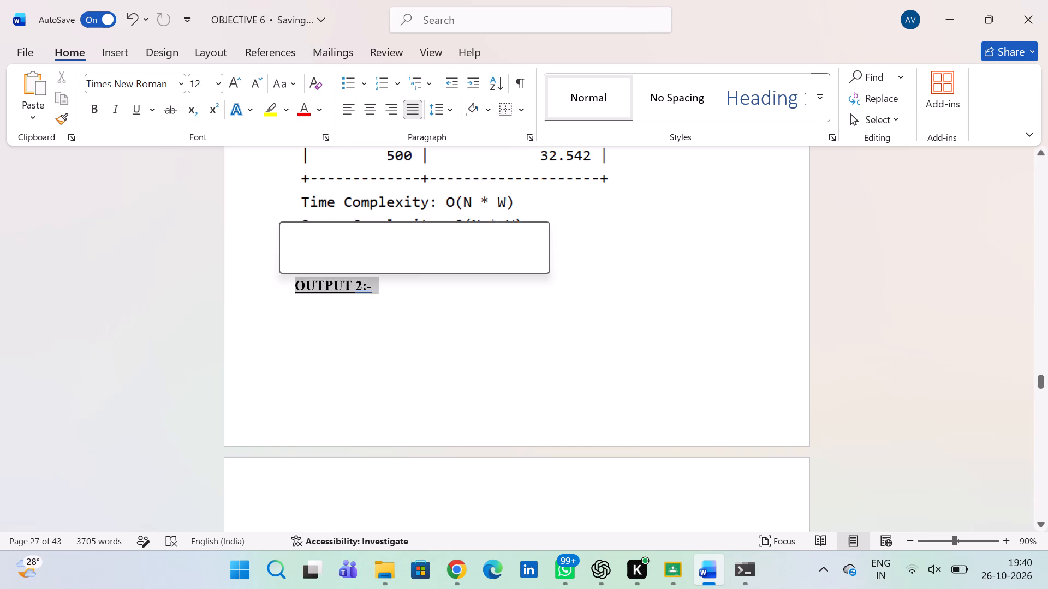
{"action": "key", "text": "BackSpace"}
{"action": "key", "text": "BackSpace"}
Remove the surplus blank lines above the OBJECTIVE 7.2 heading so it sits at the top of its page.
{"action": "scroll", "coordinate": [280, 286], "scroll_direction": "down", "scroll_amount": 4}
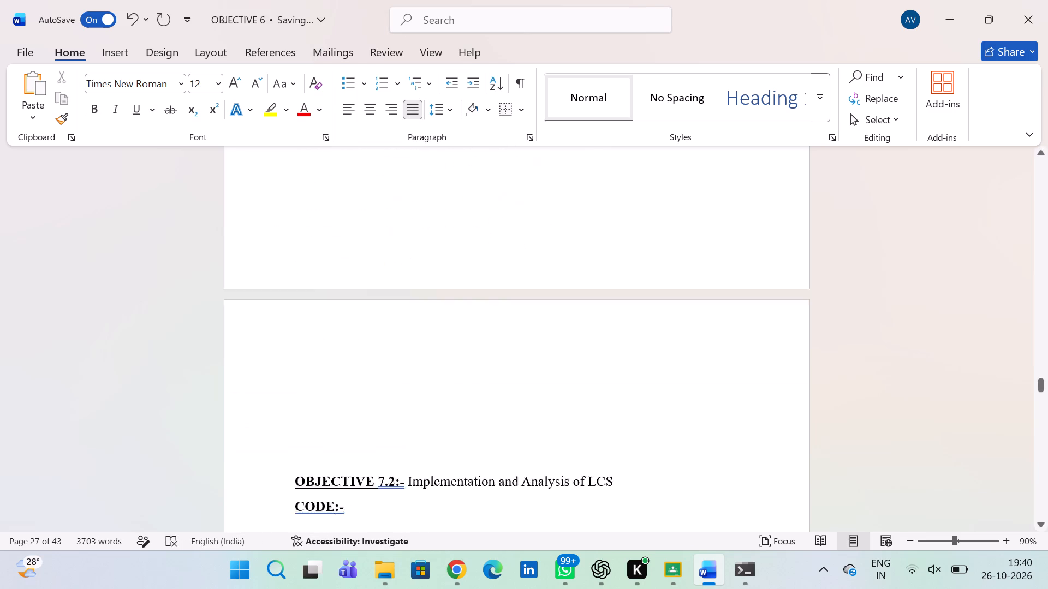
{"action": "scroll", "coordinate": [280, 286], "scroll_direction": "up", "scroll_amount": 1}
{"action": "left_click", "coordinate": [291, 260]}
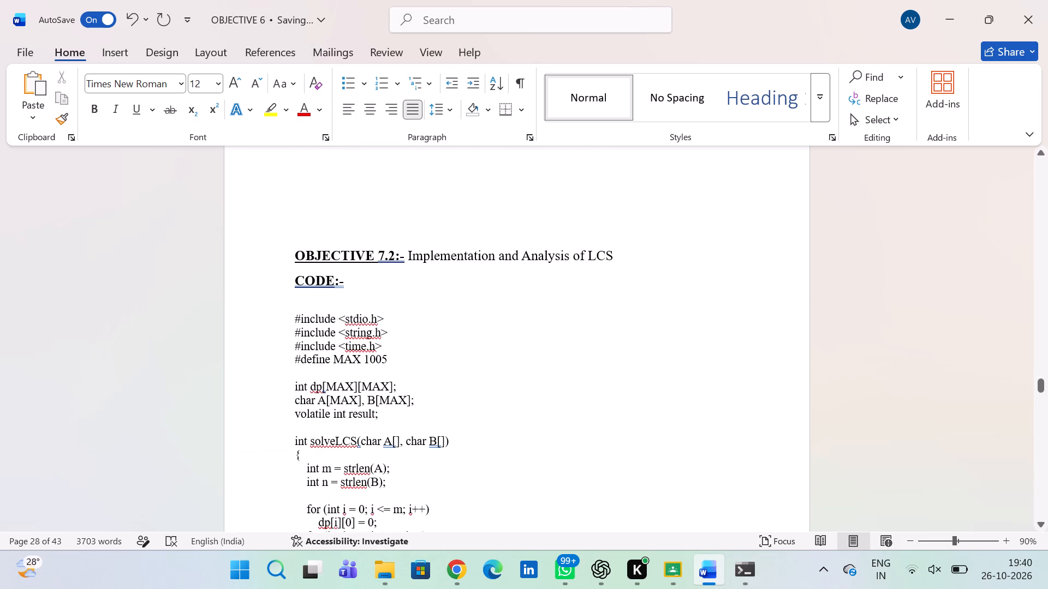
{"action": "key", "text": "BackSpace"}
{"action": "key", "text": "BackSpace"}
{"action": "key", "text": "BackSpace"}
{"action": "key", "text": "BackSpace"}
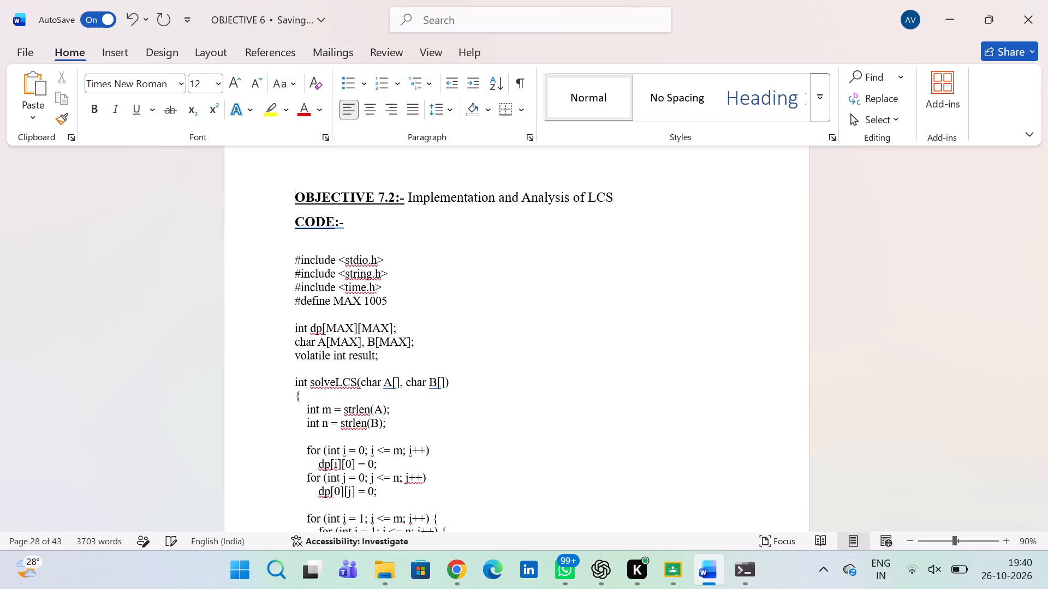
{"action": "key", "text": "BackSpace"}
{"action": "key", "text": "BackSpace"}
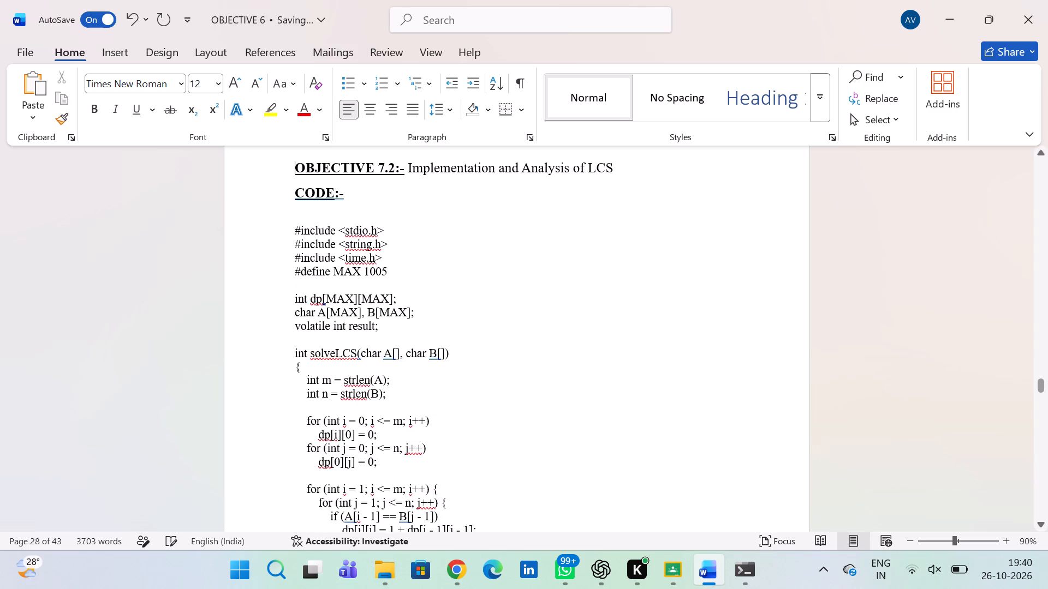
{"action": "scroll", "coordinate": [556, 310], "scroll_direction": "up", "scroll_amount": 1}
{"action": "key", "text": "BackSpace"}
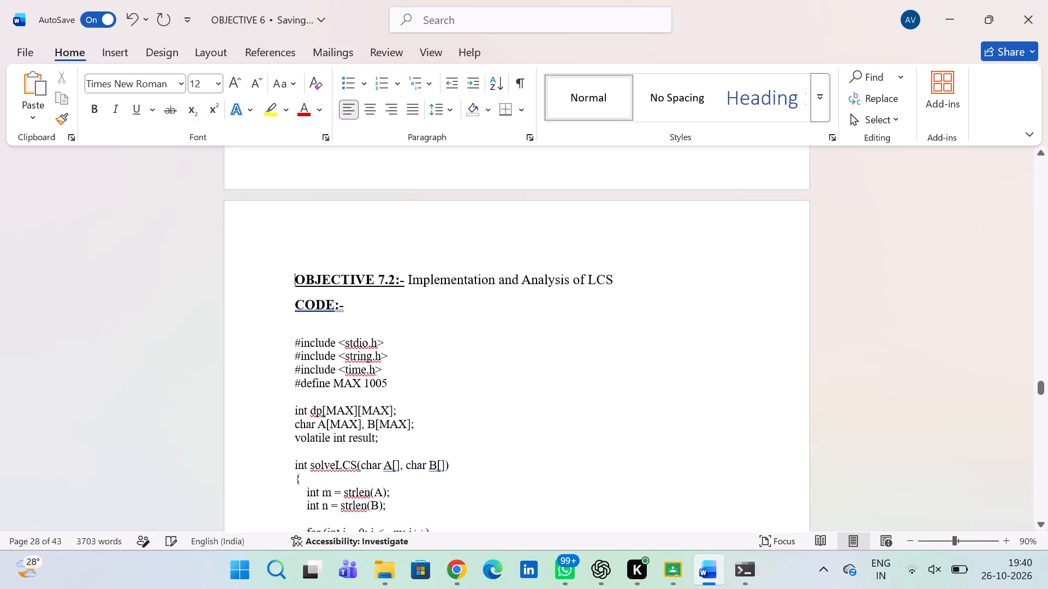
{"action": "key", "text": "BackSpace"}
{"action": "key", "text": "Return"}
Reduce the height of the pasted Knapsack output screenshot while keeping its width.
{"action": "scroll", "coordinate": [556, 310], "scroll_direction": "up", "scroll_amount": 1}
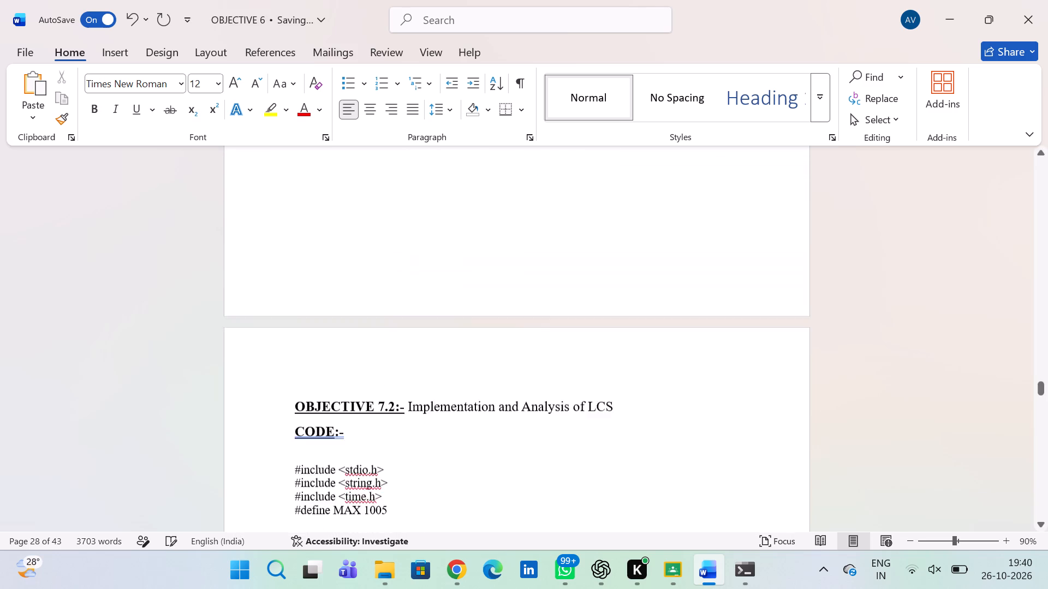
{"action": "scroll", "coordinate": [556, 310], "scroll_direction": "up", "scroll_amount": 6}
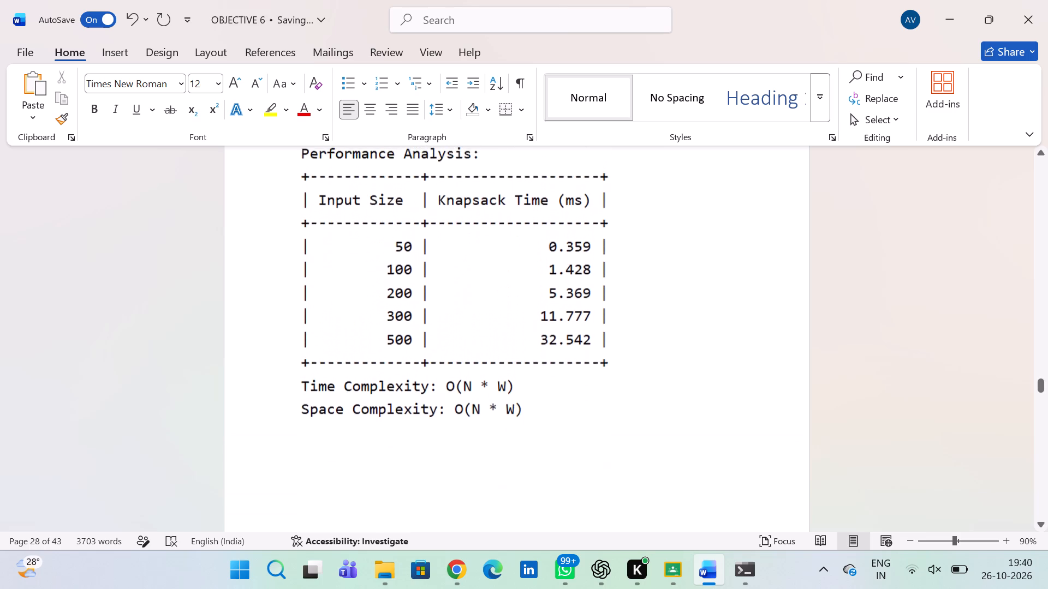
{"action": "scroll", "coordinate": [556, 310], "scroll_direction": "up", "scroll_amount": 1}
{"action": "left_click", "coordinate": [494, 344]}
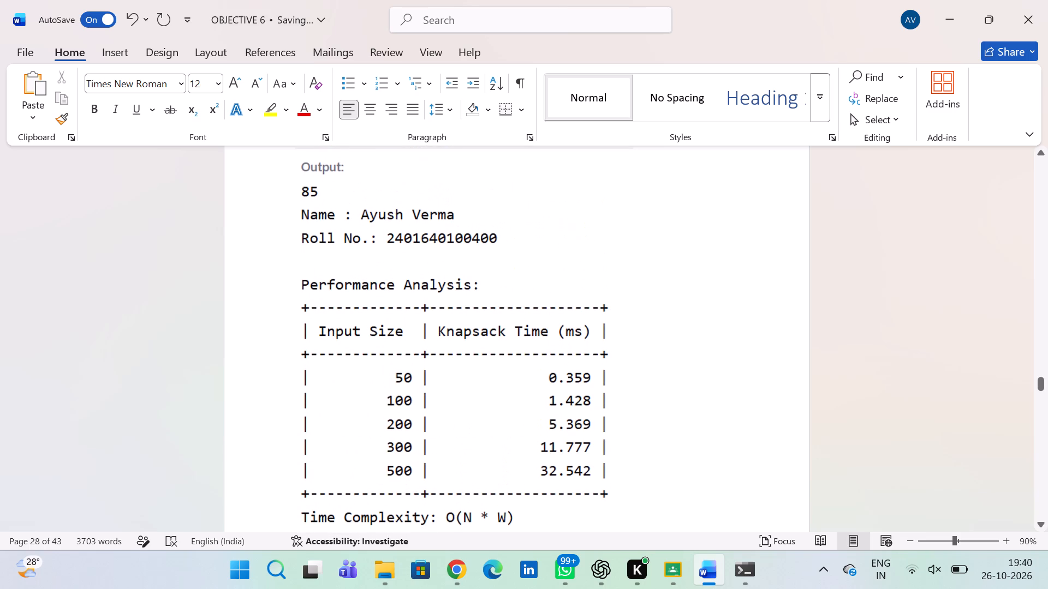
{"action": "scroll", "coordinate": [787, 402], "scroll_direction": "down", "scroll_amount": 1}
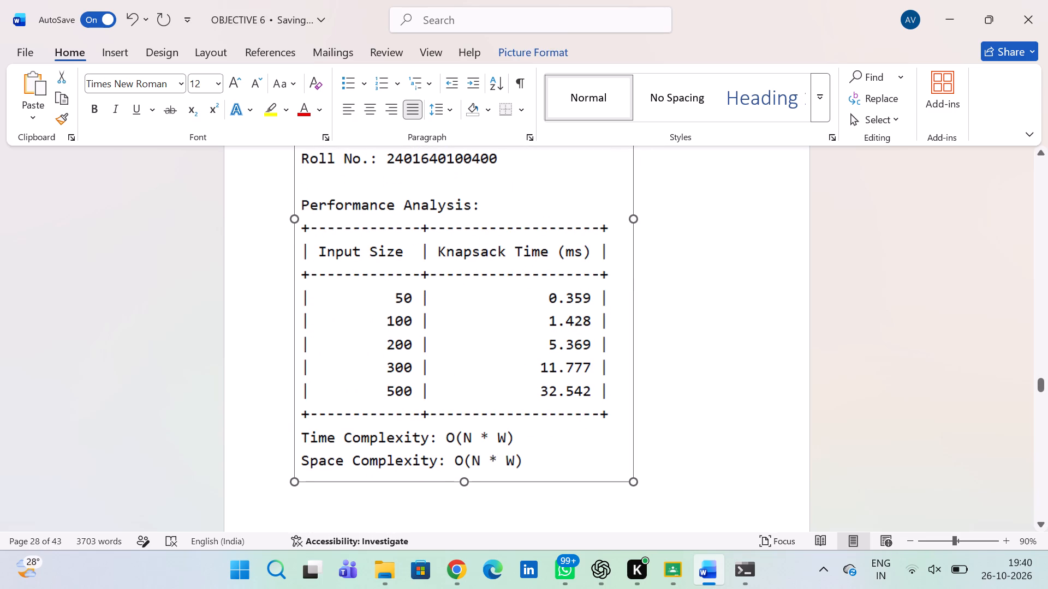
{"action": "left_click_drag", "start_coordinate": [464, 482], "coordinate": [462, 398]}
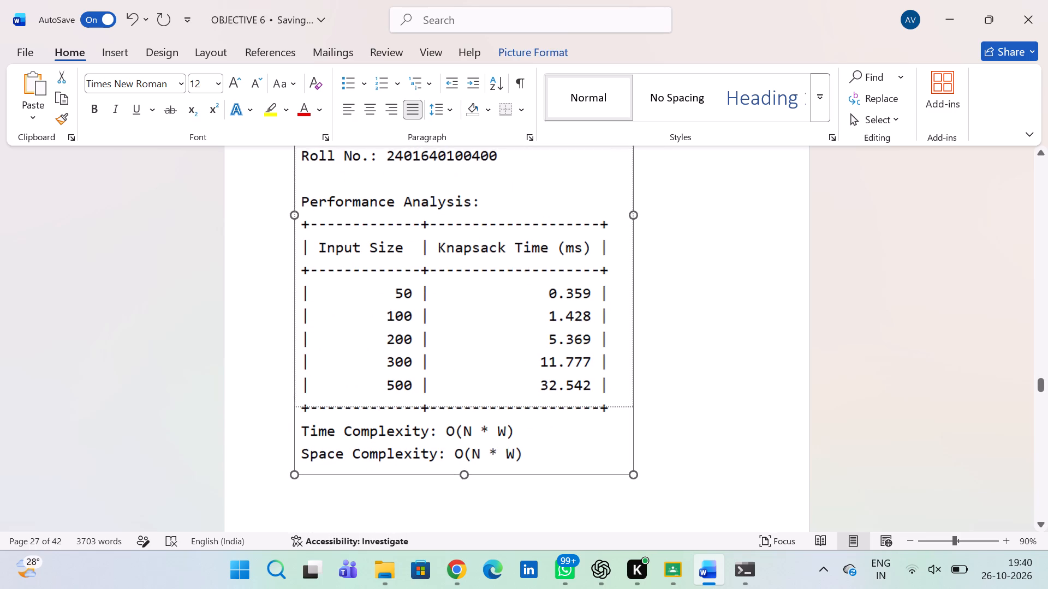
{"action": "left_click_drag", "start_coordinate": [462, 398], "coordinate": [460, 368]}
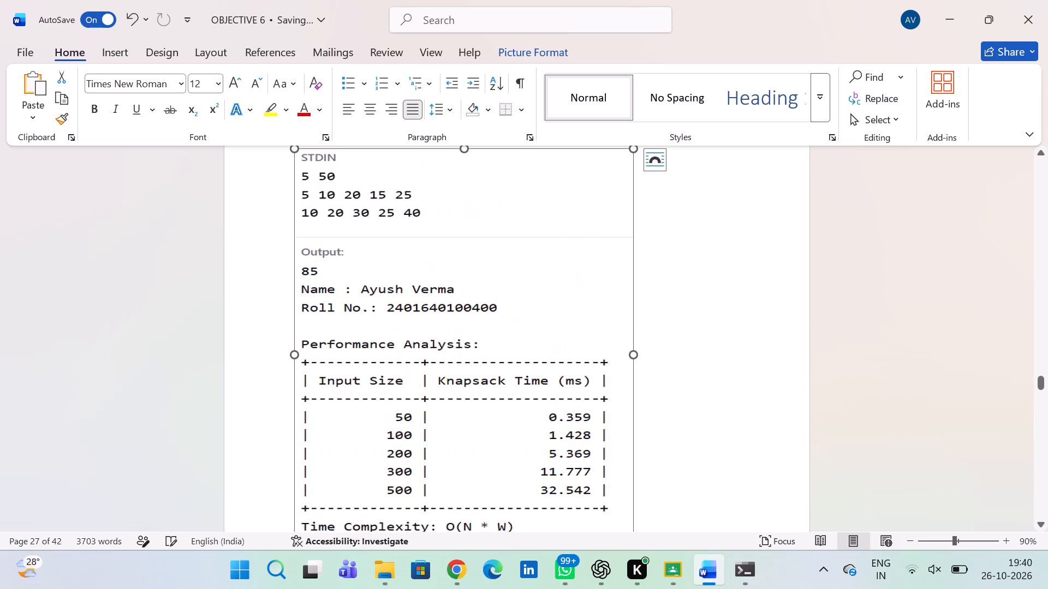
Insert five blank lines before the OBJECTIVE 7.2 heading to push it onto the following page.
{"action": "scroll", "coordinate": [710, 348], "scroll_direction": "down", "scroll_amount": 2}
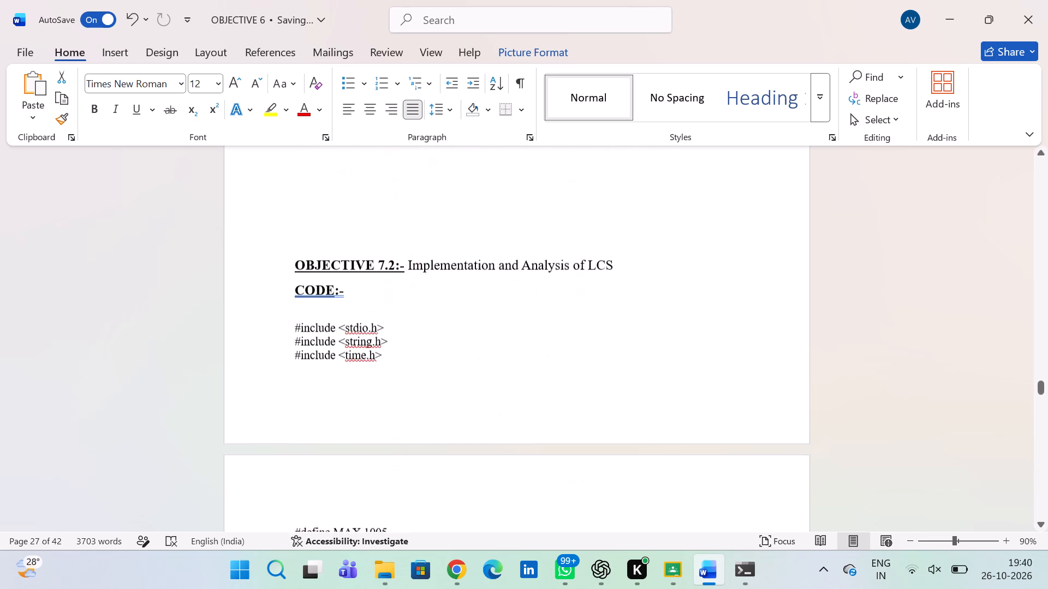
{"action": "left_click", "coordinate": [292, 232]}
{"action": "key", "text": "Return"}
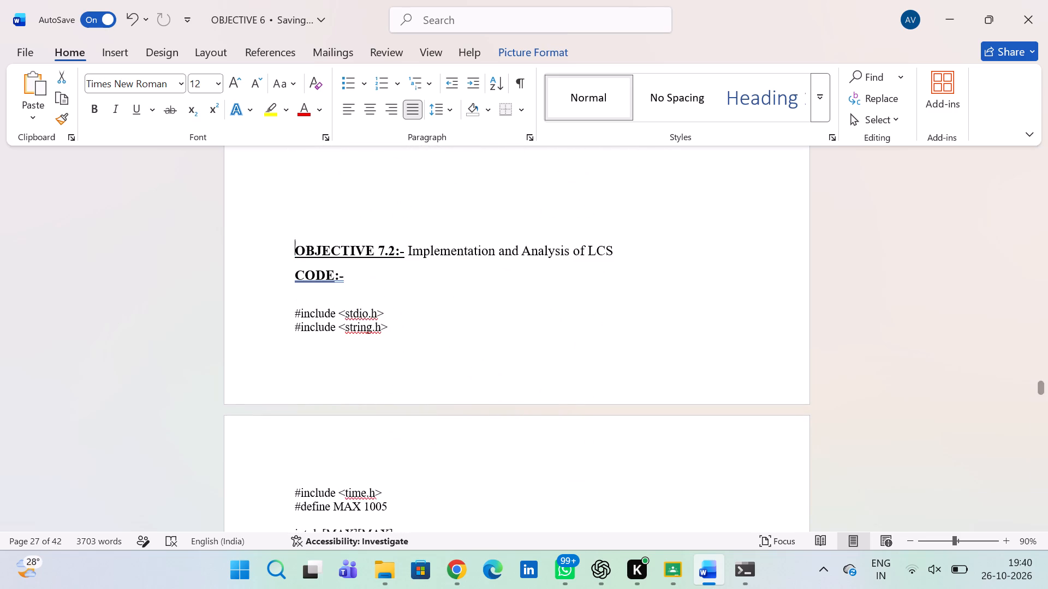
{"action": "key", "text": "Return"}
{"action": "key", "text": "Return"}
{"action": "key", "text": "Return"}
{"action": "key", "text": "Return"}
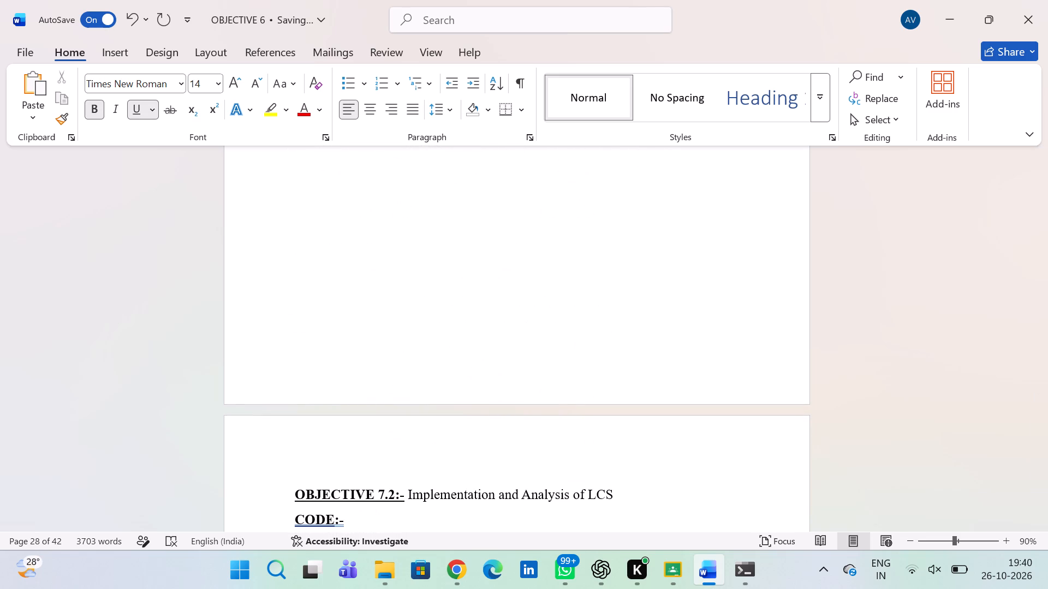
Review the report's pages backwards from OBJECTIVE 7.2 through Experiments 7, 6 and 5, checking the code, outputs and page layout.
{"action": "scroll", "coordinate": [434, 265], "scroll_direction": "up", "scroll_amount": 7}
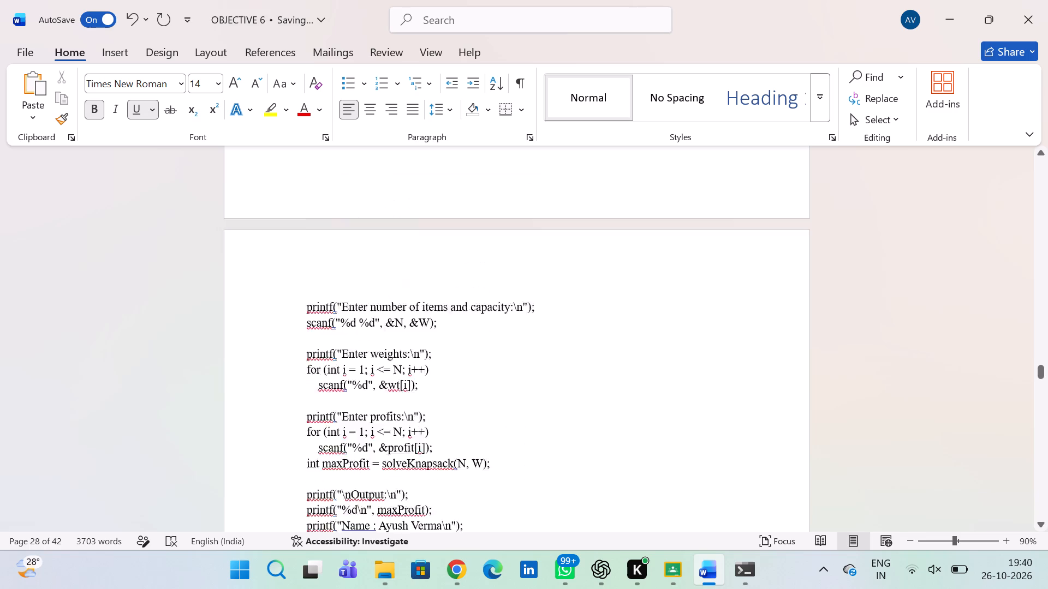
{"action": "scroll", "coordinate": [434, 265], "scroll_direction": "up", "scroll_amount": 5}
{"action": "scroll", "coordinate": [434, 265], "scroll_direction": "down", "scroll_amount": 1}
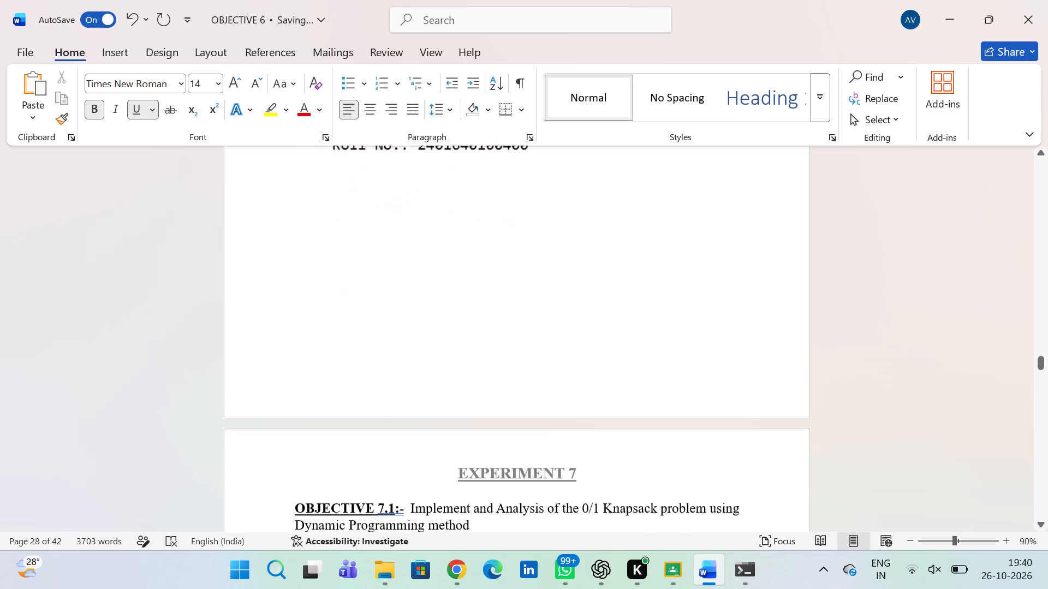
{"action": "scroll", "coordinate": [434, 265], "scroll_direction": "down", "scroll_amount": 1}
{"action": "scroll", "coordinate": [434, 265], "scroll_direction": "up", "scroll_amount": 4}
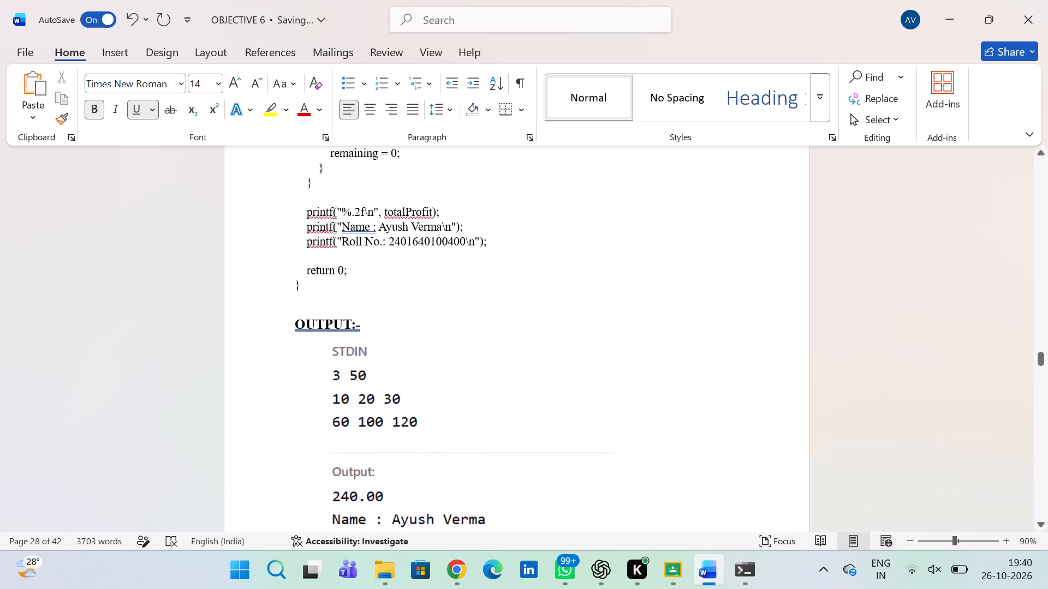
{"action": "scroll", "coordinate": [434, 265], "scroll_direction": "up", "scroll_amount": 9}
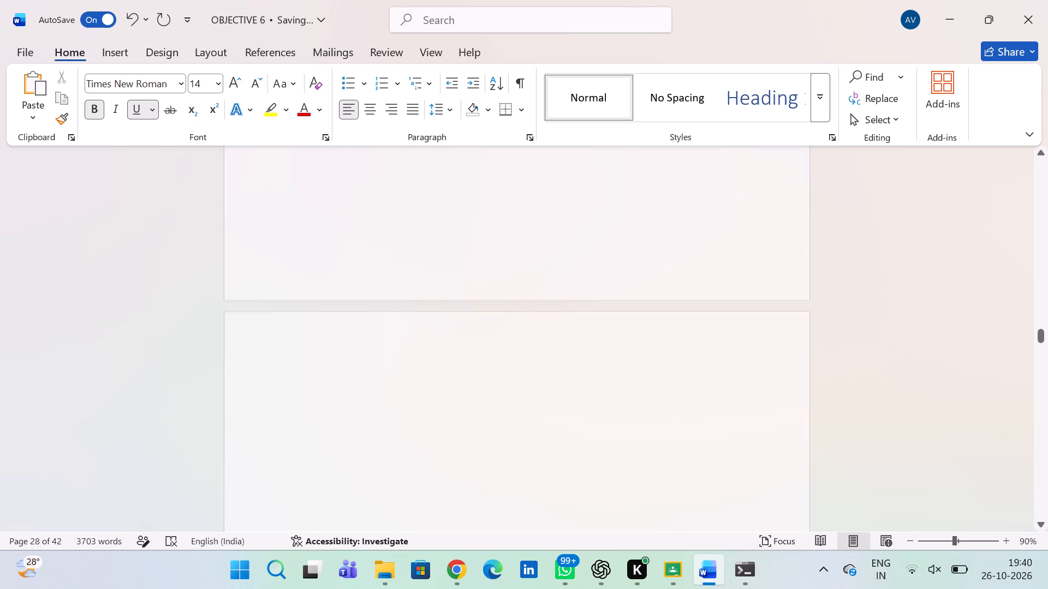
{"action": "scroll", "coordinate": [434, 265], "scroll_direction": "up", "scroll_amount": 1}
{"action": "scroll", "coordinate": [434, 265], "scroll_direction": "down", "scroll_amount": 8}
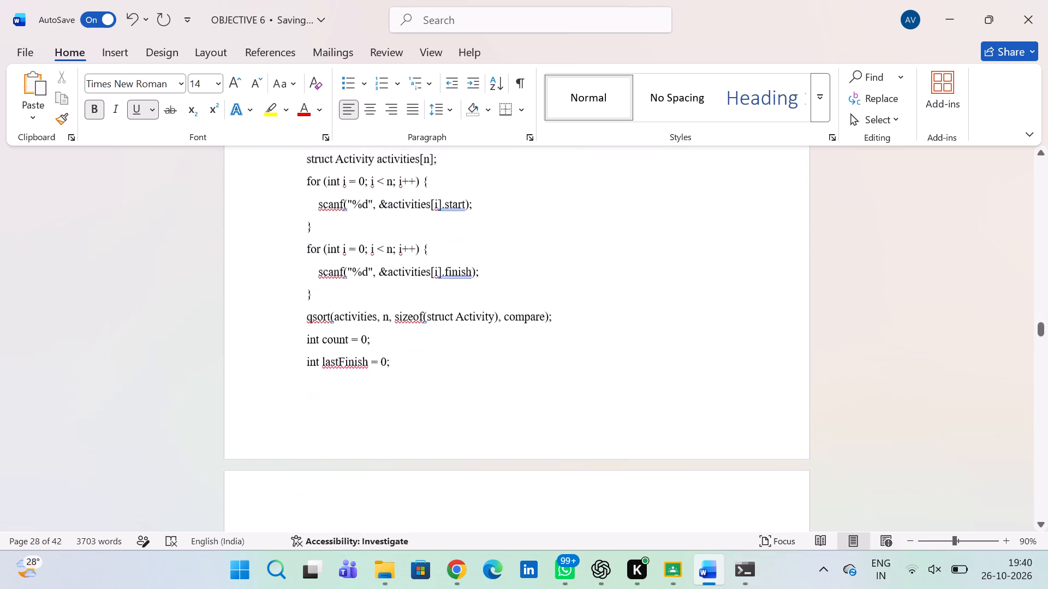
{"action": "scroll", "coordinate": [434, 265], "scroll_direction": "down", "scroll_amount": 5}
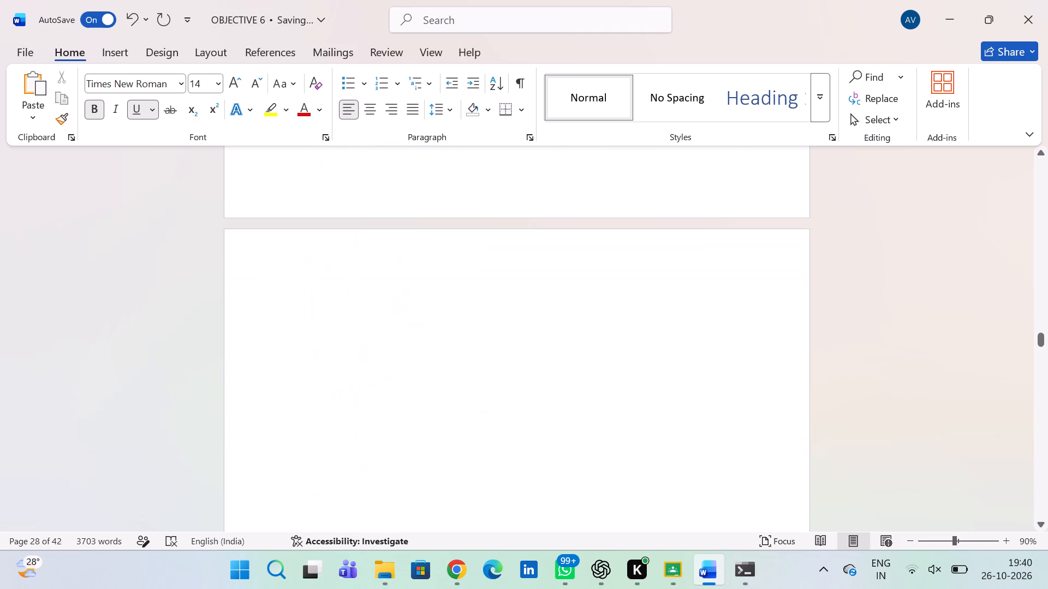
{"action": "scroll", "coordinate": [434, 265], "scroll_direction": "down", "scroll_amount": 2}
{"action": "scroll", "coordinate": [434, 265], "scroll_direction": "up", "scroll_amount": 2}
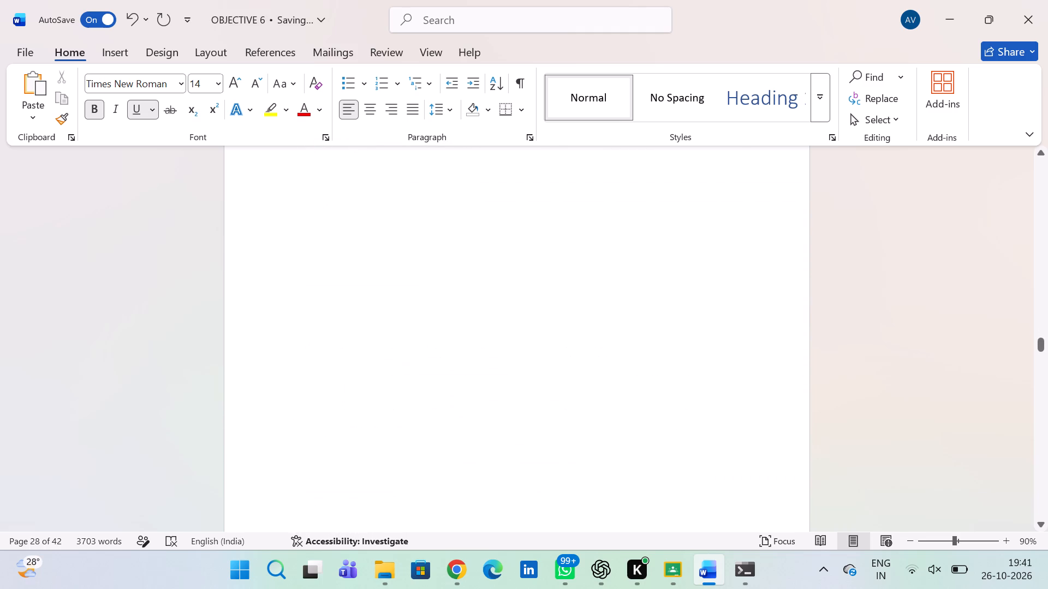
{"action": "scroll", "coordinate": [434, 265], "scroll_direction": "up", "scroll_amount": 5}
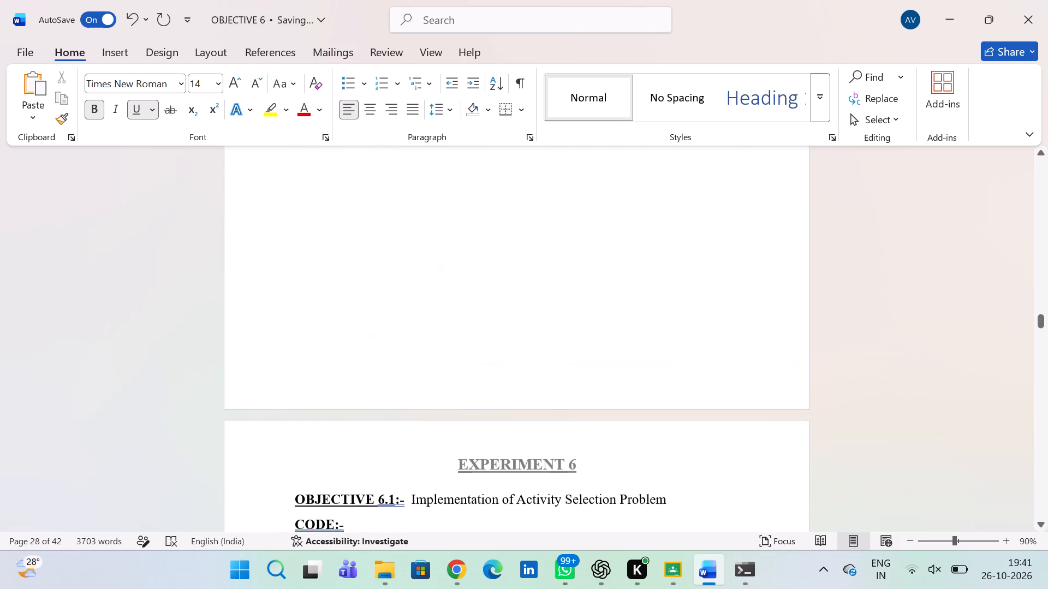
{"action": "scroll", "coordinate": [434, 265], "scroll_direction": "up", "scroll_amount": 3}
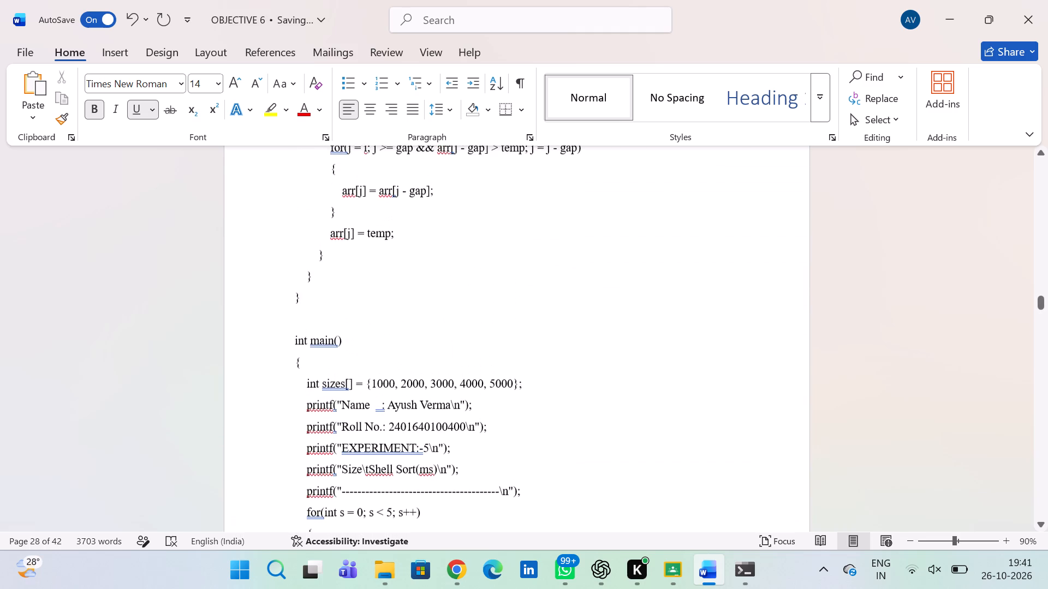
{"action": "scroll", "coordinate": [434, 265], "scroll_direction": "up", "scroll_amount": 3}
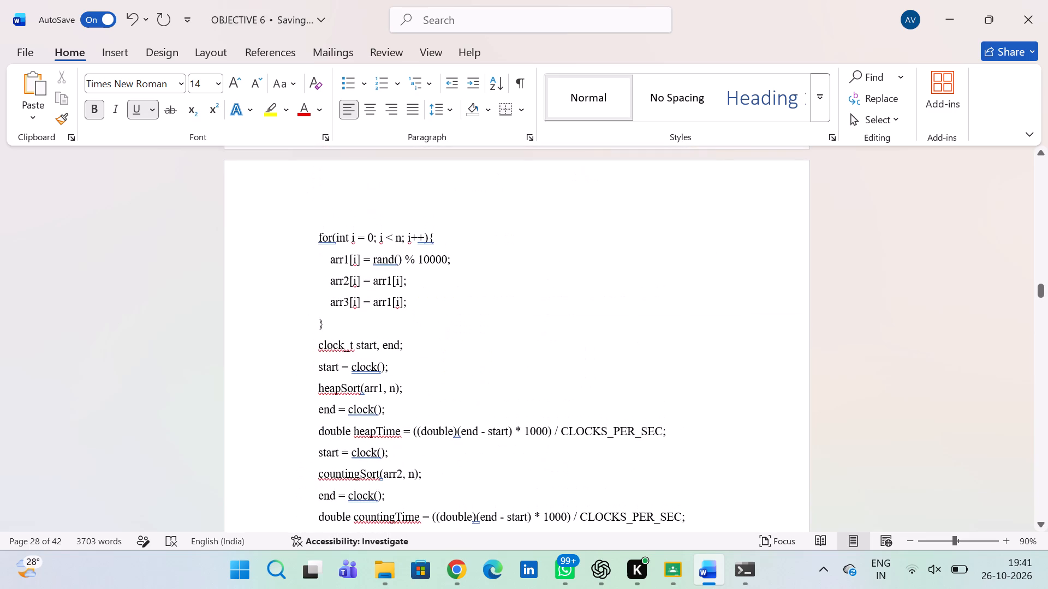
{"action": "scroll", "coordinate": [434, 265], "scroll_direction": "up", "scroll_amount": 6}
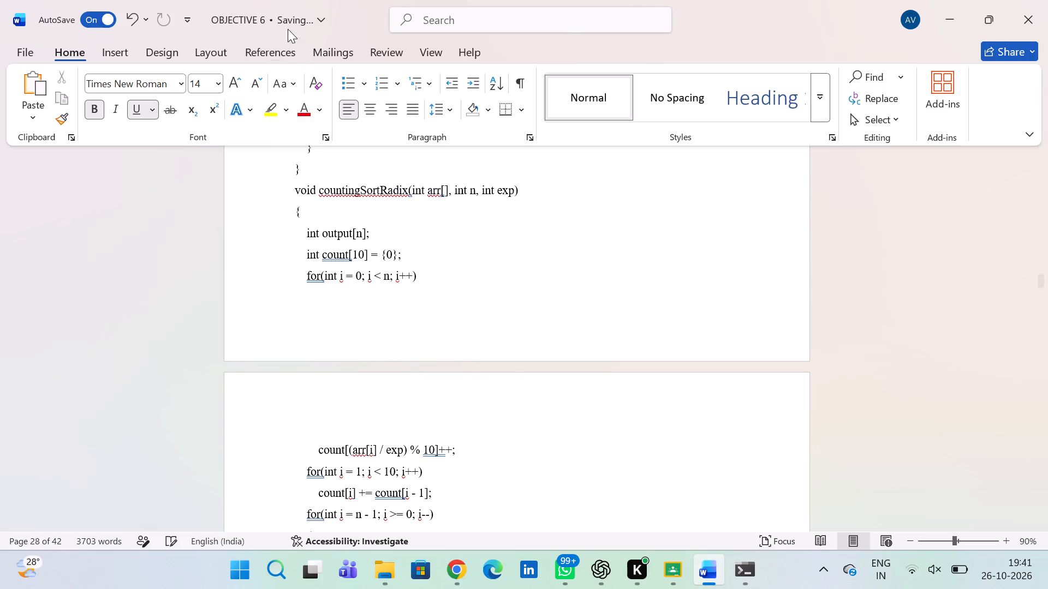
Save a copy of the report in the Downloads folder as a PDF named exp1to10.
{"action": "left_click", "coordinate": [22, 56]}
{"action": "scroll", "coordinate": [234, 402], "scroll_direction": "down", "scroll_amount": 1}
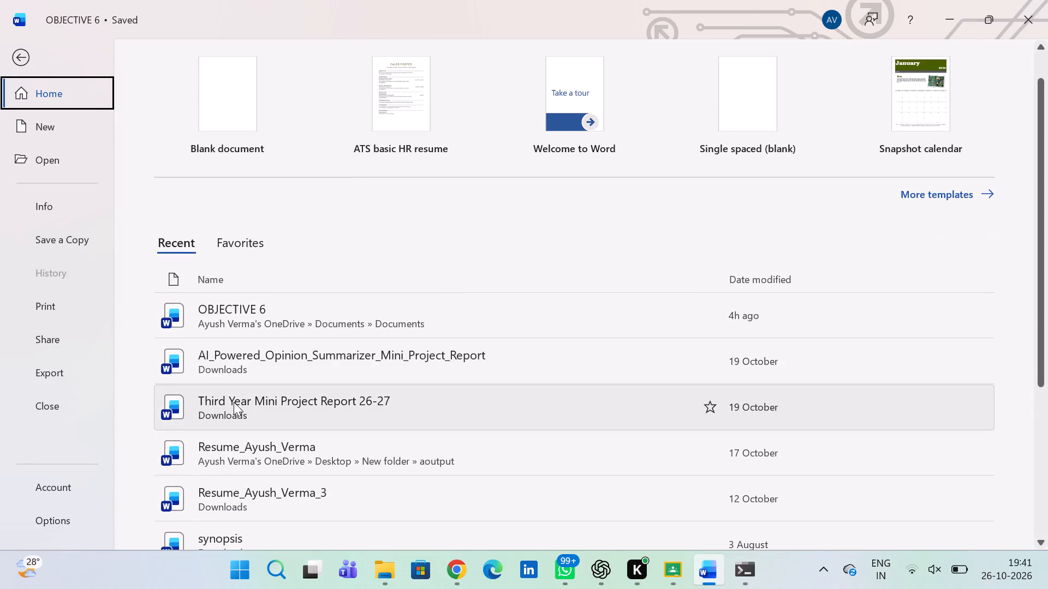
{"action": "left_click", "coordinate": [73, 232]}
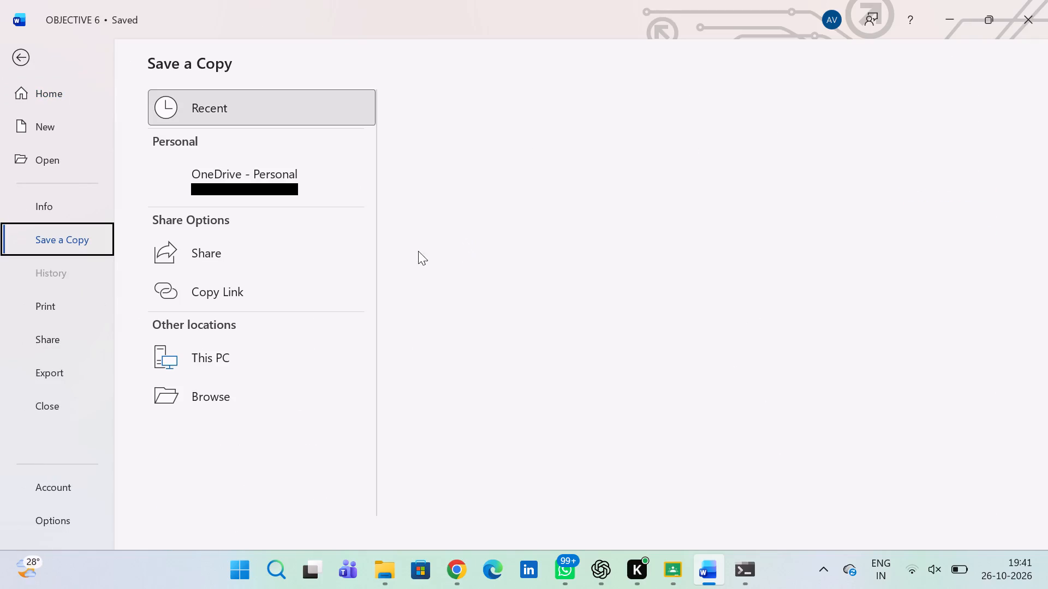
{"action": "left_click", "coordinate": [227, 364]}
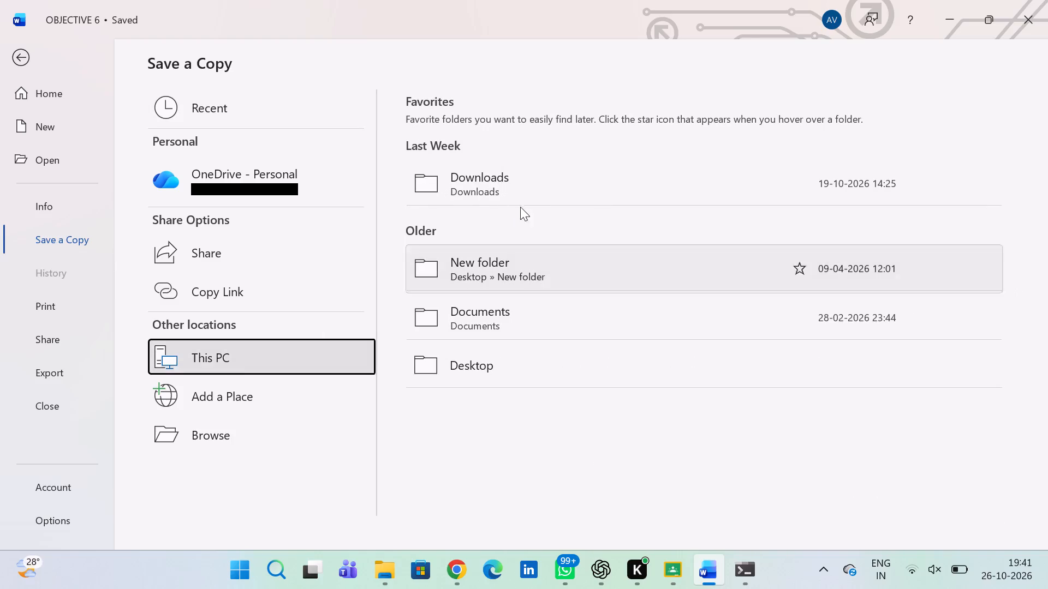
{"action": "left_click", "coordinate": [558, 185]}
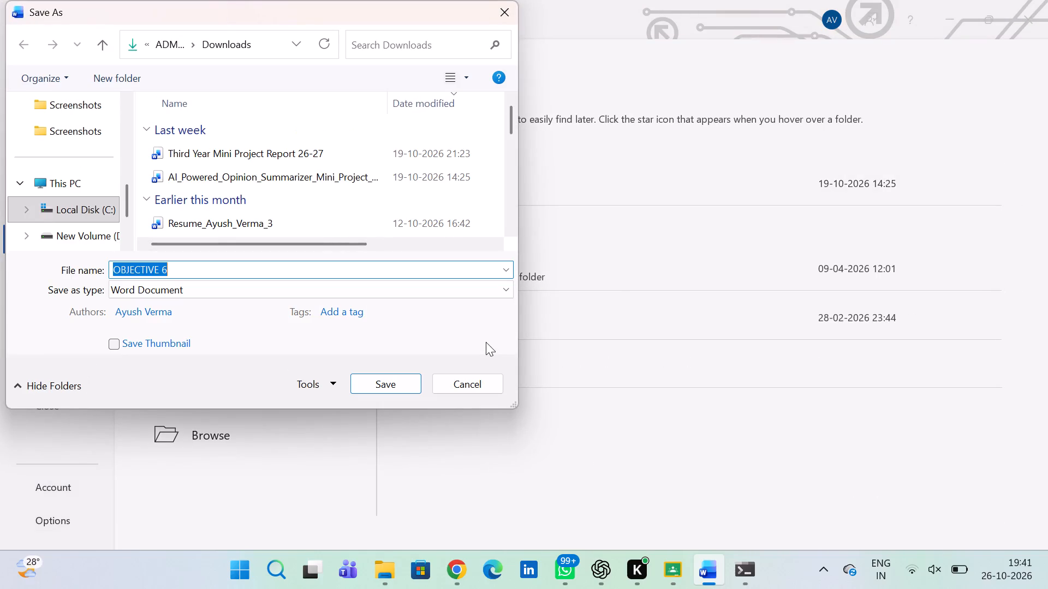
{"action": "left_click", "coordinate": [248, 268]}
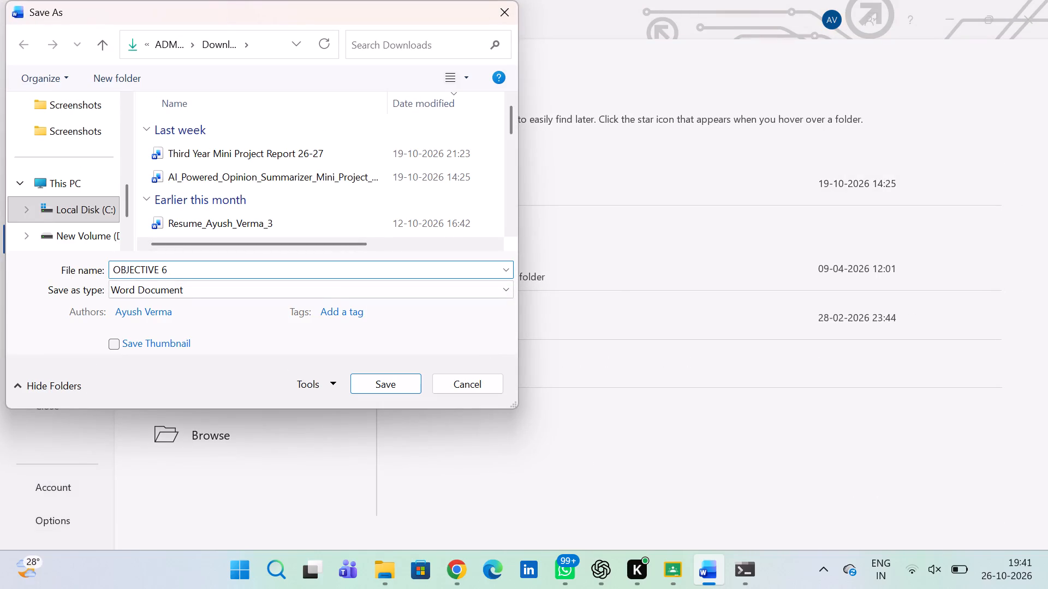
{"action": "key", "text": "BackSpace"}
{"action": "key", "text": "BackSpace"}
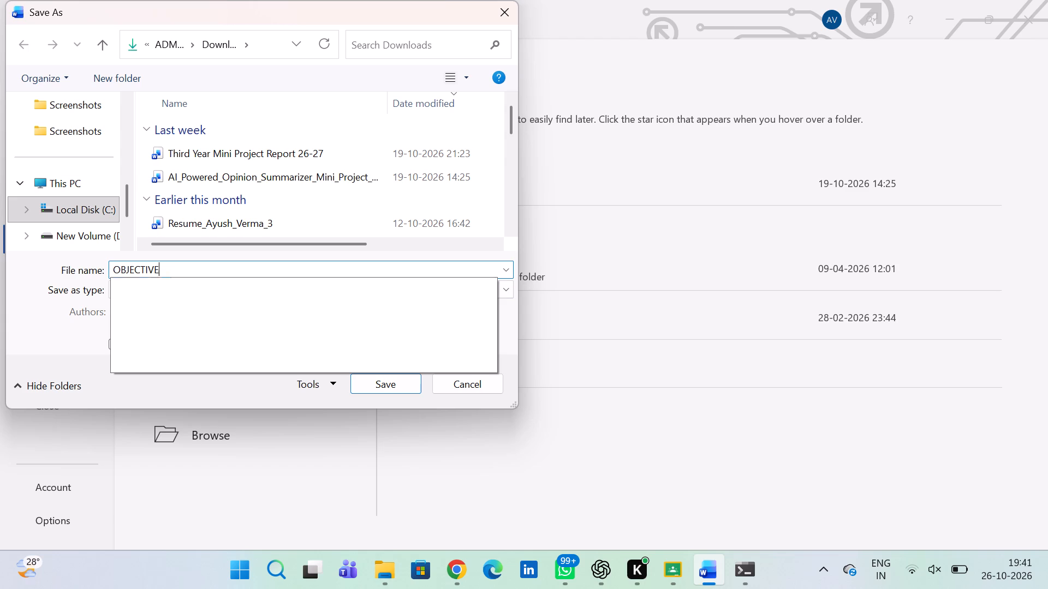
{"action": "key", "text": "BackSpace"}
{"action": "key", "text": "BackSpace"}
{"action": "key", "text": "BackSpace"}
{"action": "key", "text": "BackSpace"}
{"action": "key", "text": "BackSpace"}
{"action": "key", "text": "BackSpace"}
{"action": "key", "text": "BackSpace"}
{"action": "key", "text": "BackSpace"}
{"action": "key", "text": "BackSpace"}
{"action": "key", "text": "BackSpace"}
{"action": "key", "text": "BackSpace"}
{"action": "key", "text": "BackSpace"}
{"action": "key", "text": "BackSpace"}
{"action": "key", "text": "BackSpace"}
{"action": "key", "text": "BackSpace"}
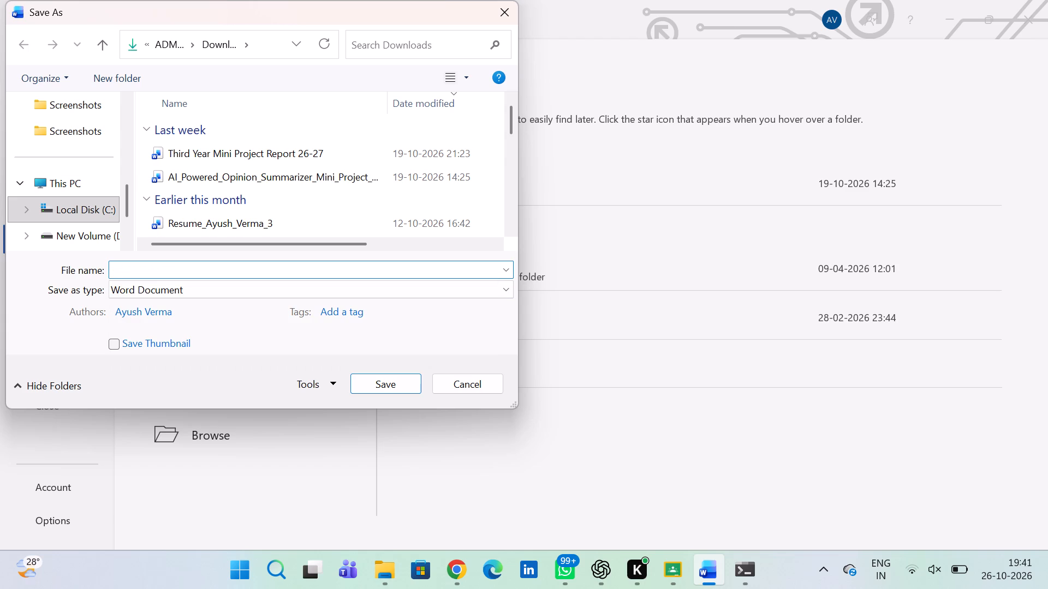
{"action": "type", "text": "expe"}
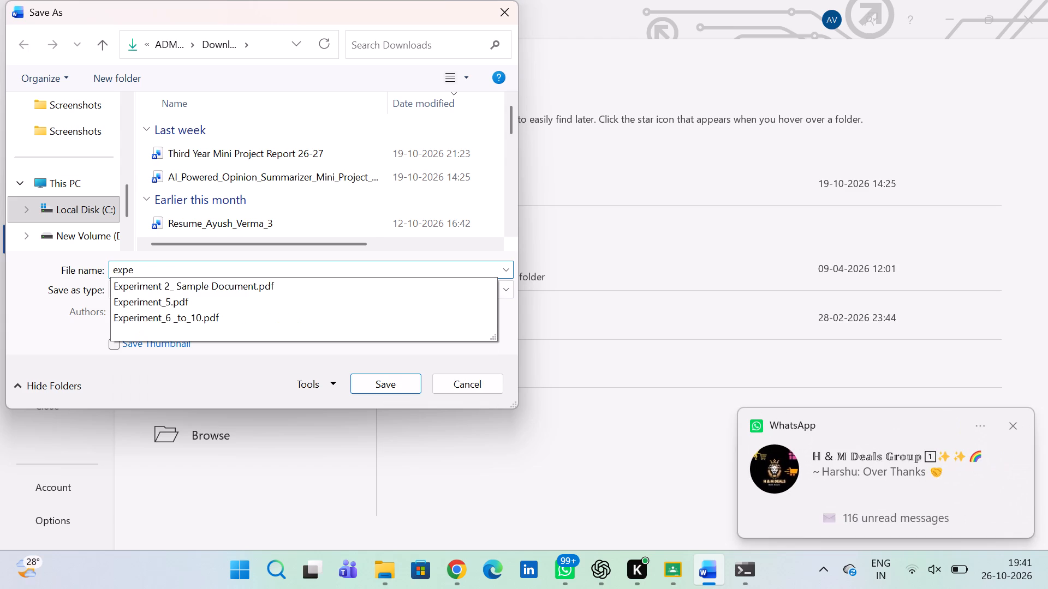
{"action": "key", "text": "BackSpace"}
{"action": "key", "text": "1"}
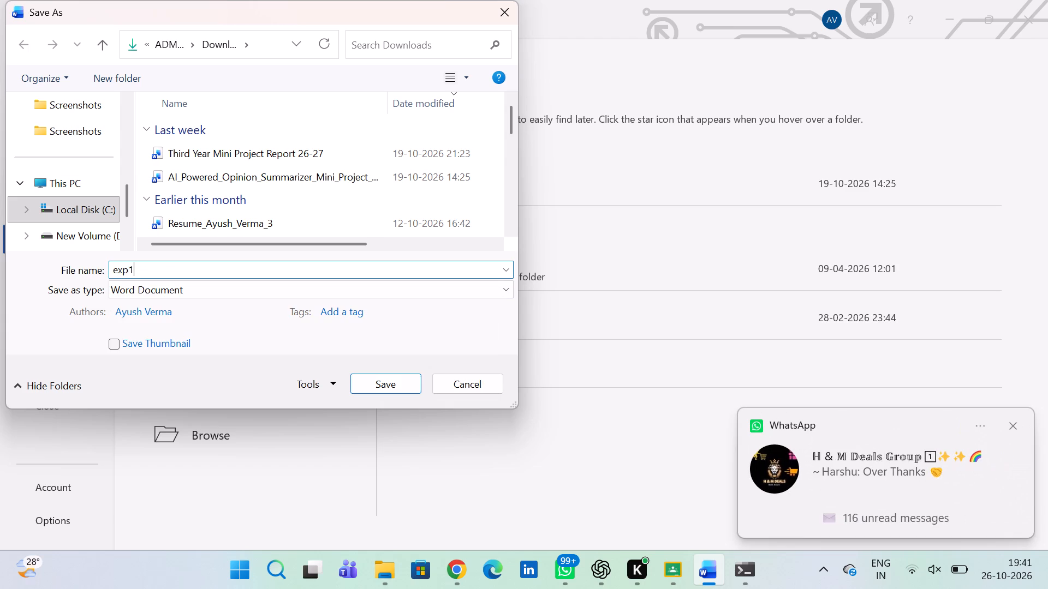
{"action": "type", "text": "to"}
{"action": "key", "text": "1"}
{"action": "key", "text": "0"}
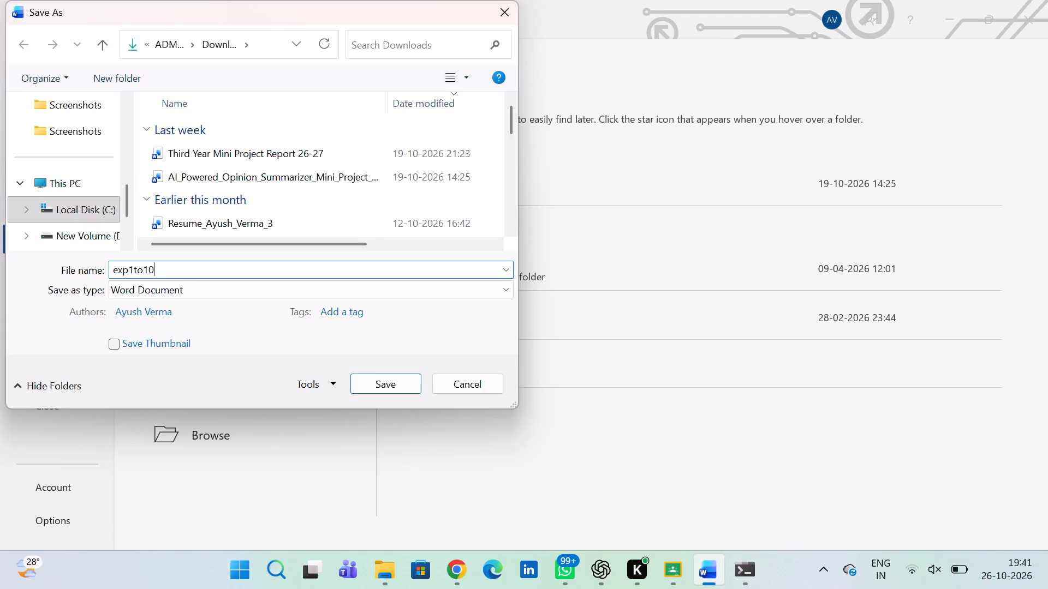
{"action": "left_click", "coordinate": [203, 292]}
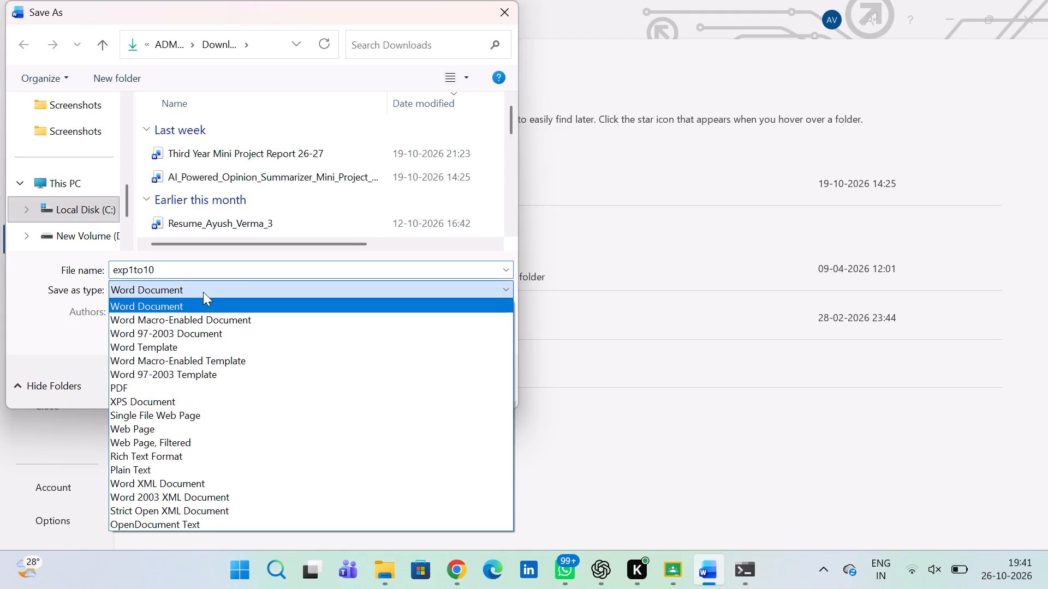
{"action": "left_click", "coordinate": [176, 389]}
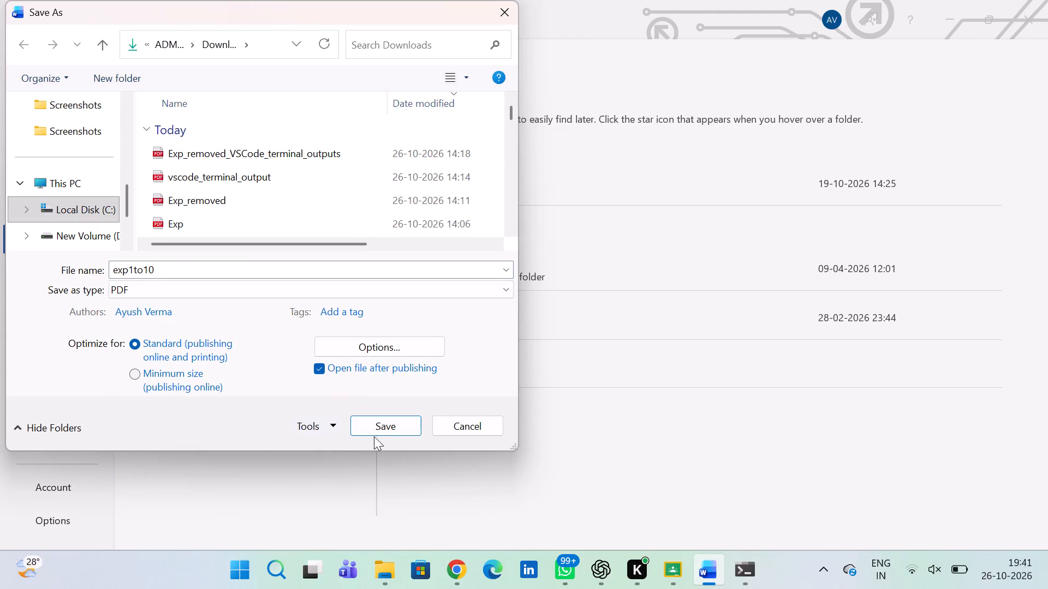
{"action": "left_click", "coordinate": [404, 423]}
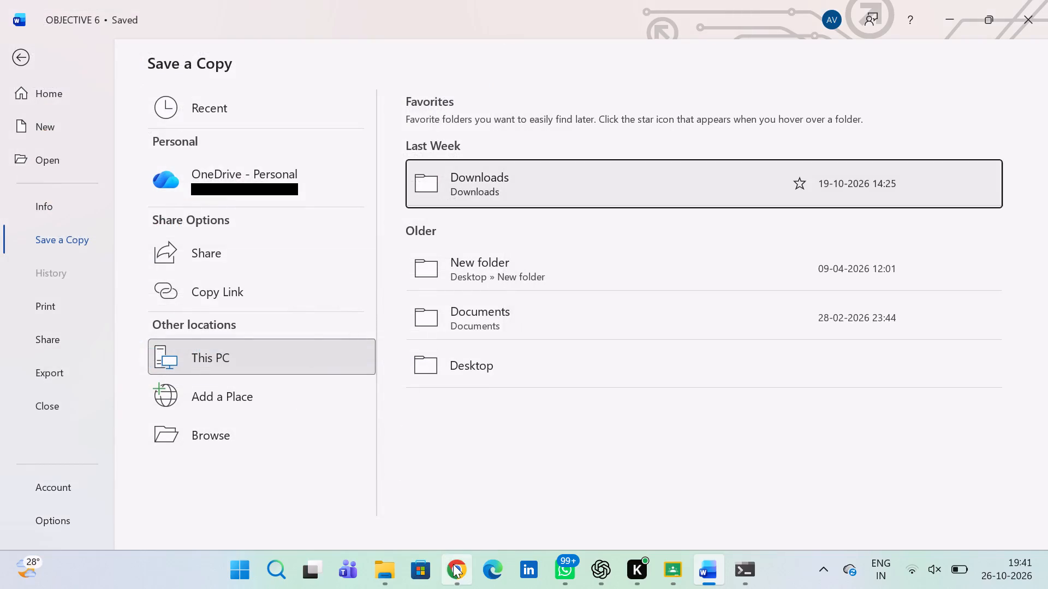
Switch to Chrome and close the NLP, Home, New tab and Weather App tabs, keeping the C Online Compiler tab.
{"action": "left_click", "coordinate": [453, 564]}
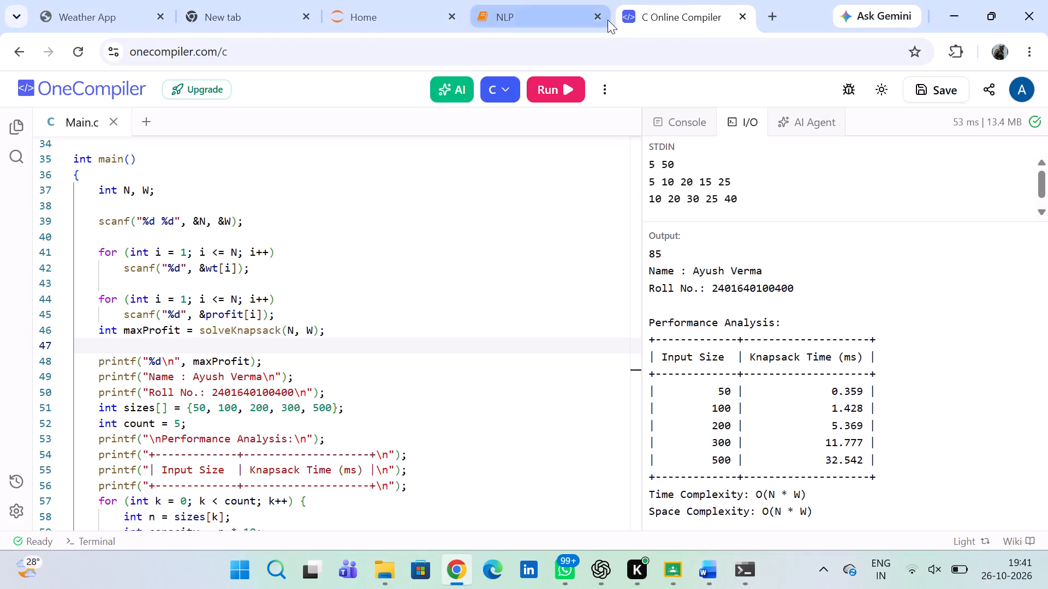
{"action": "left_click", "coordinate": [597, 20]}
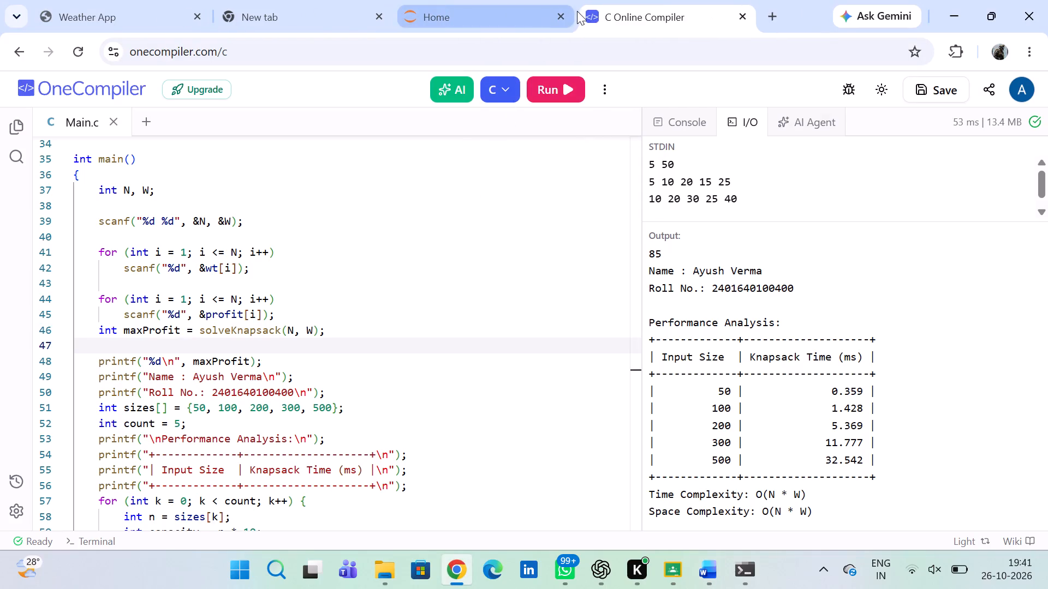
{"action": "left_click", "coordinate": [556, 19]}
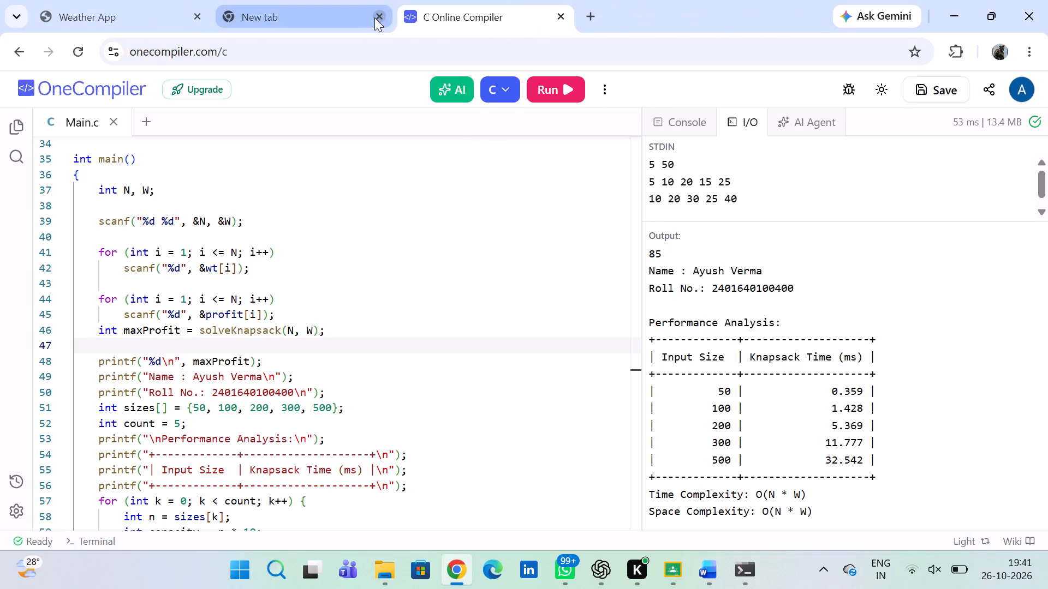
{"action": "left_click", "coordinate": [374, 17]}
{"action": "left_click", "coordinate": [193, 15]}
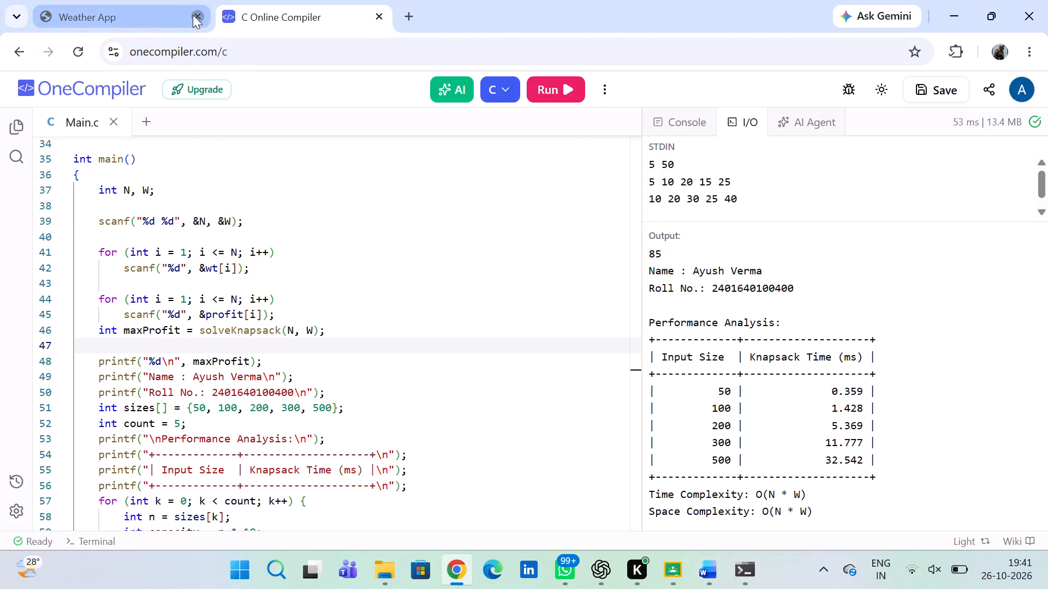
Search for "remove pages from pdf" in a new browser tab and open iLovePDF's page-removal tool.
{"action": "left_click", "coordinate": [230, 21]}
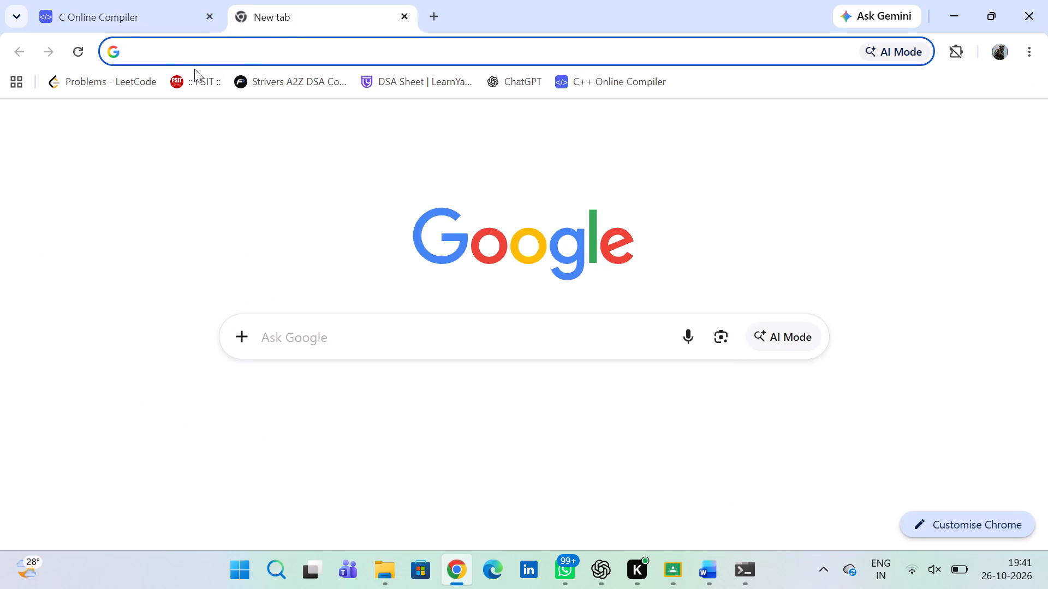
{"action": "left_click", "coordinate": [175, 59]}
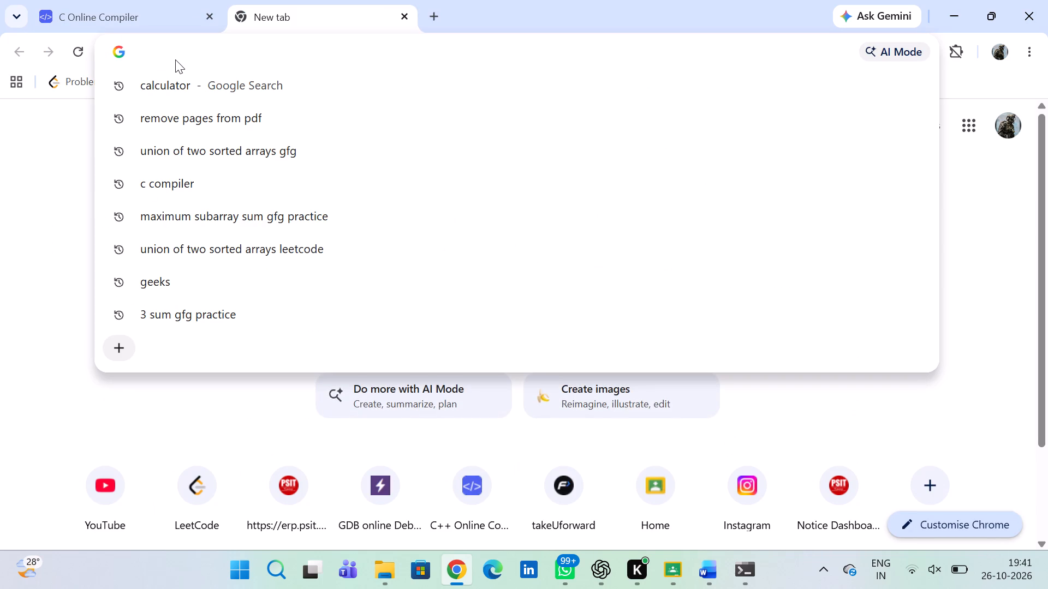
{"action": "left_click", "coordinate": [190, 117]}
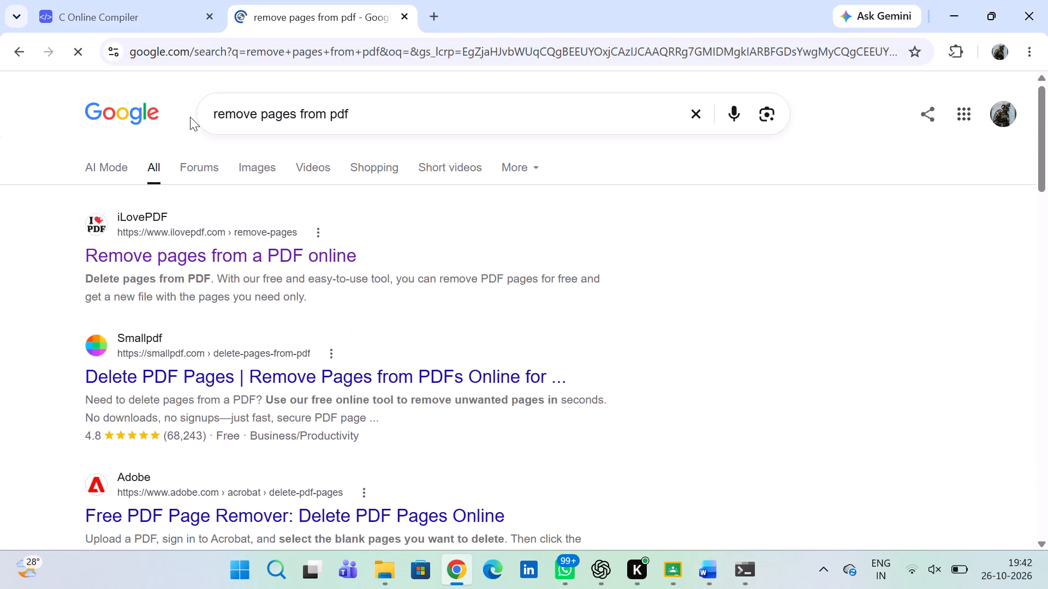
{"action": "left_click", "coordinate": [172, 254]}
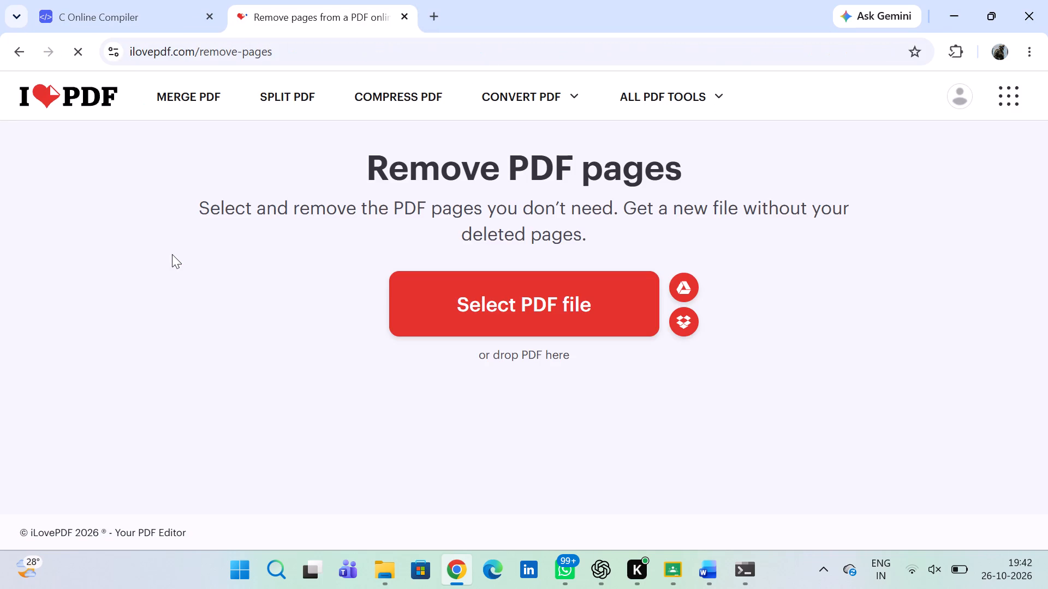
Load the exp1to10 PDF from the Downloads folder into the page-removal tool.
{"action": "left_click", "coordinate": [481, 296]}
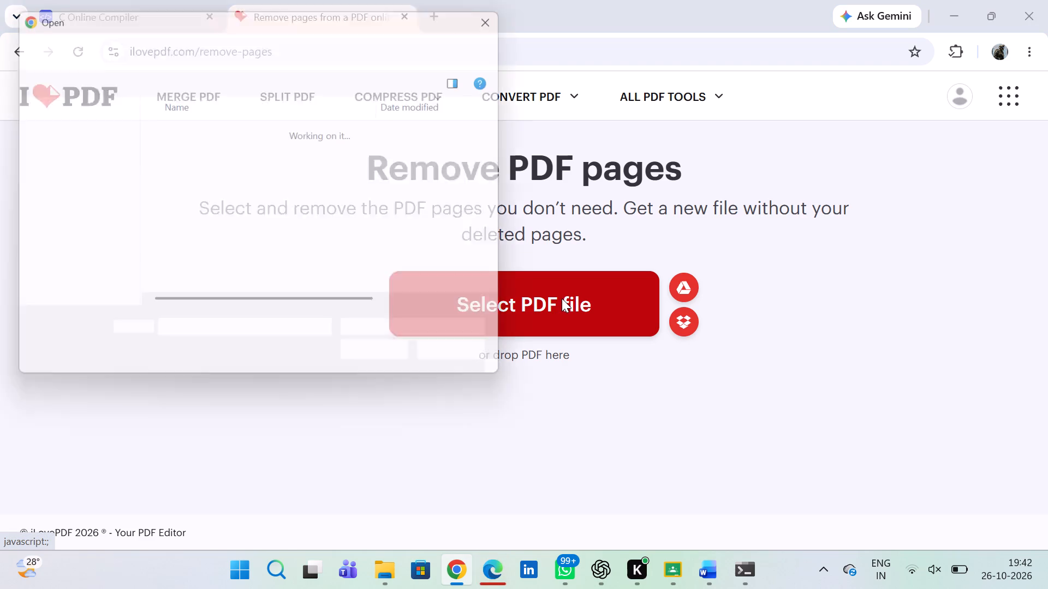
{"action": "left_click", "coordinate": [285, 140]}
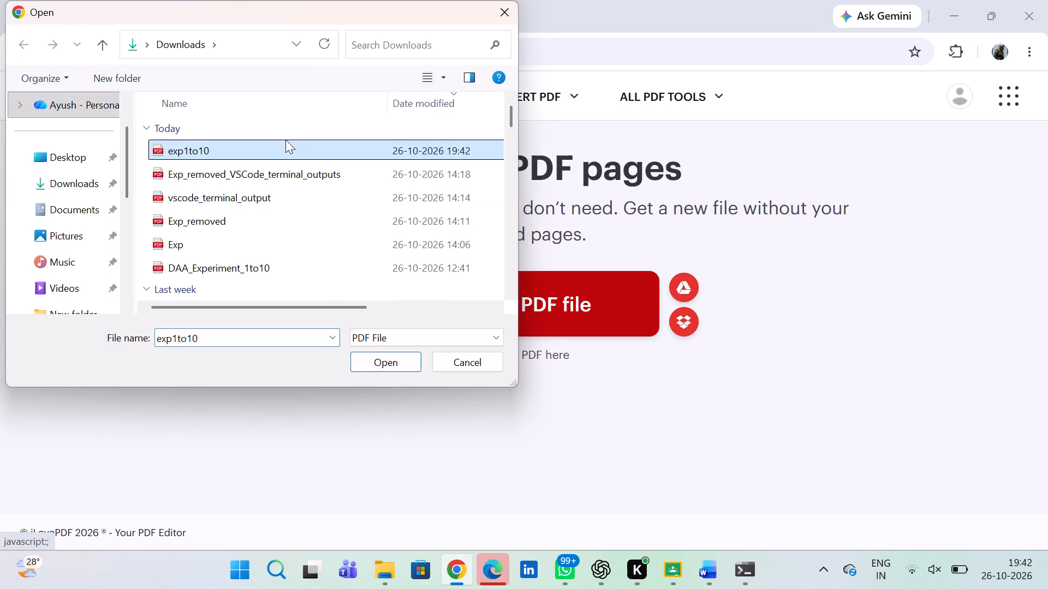
{"action": "left_click", "coordinate": [378, 372]}
{"action": "left_click", "coordinate": [409, 362]}
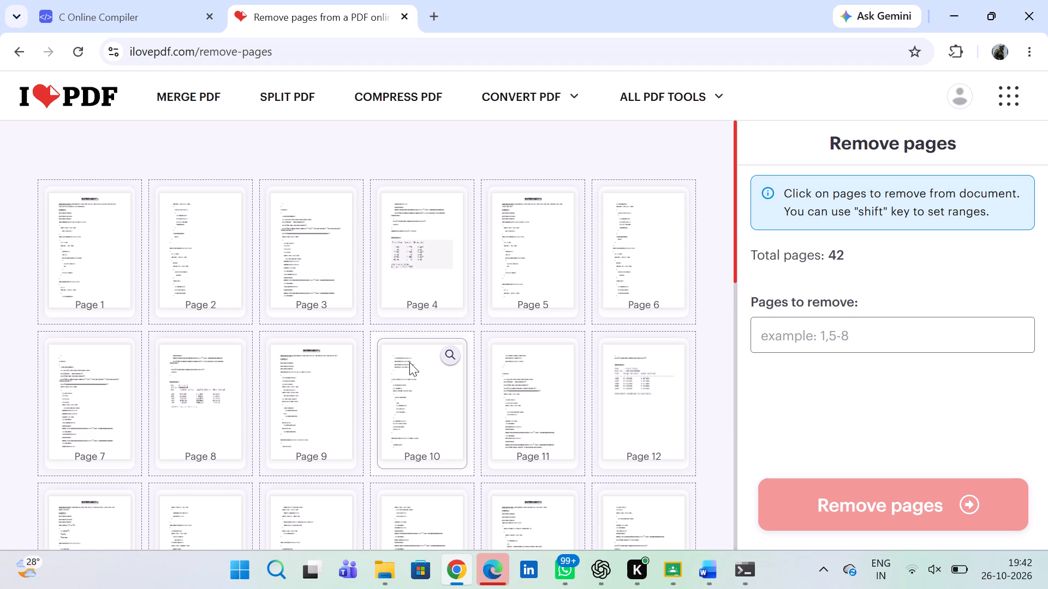
Mark the blank pages 19, 22, 34 and 42 for removal.
{"action": "scroll", "coordinate": [586, 425], "scroll_direction": "down", "scroll_amount": 2}
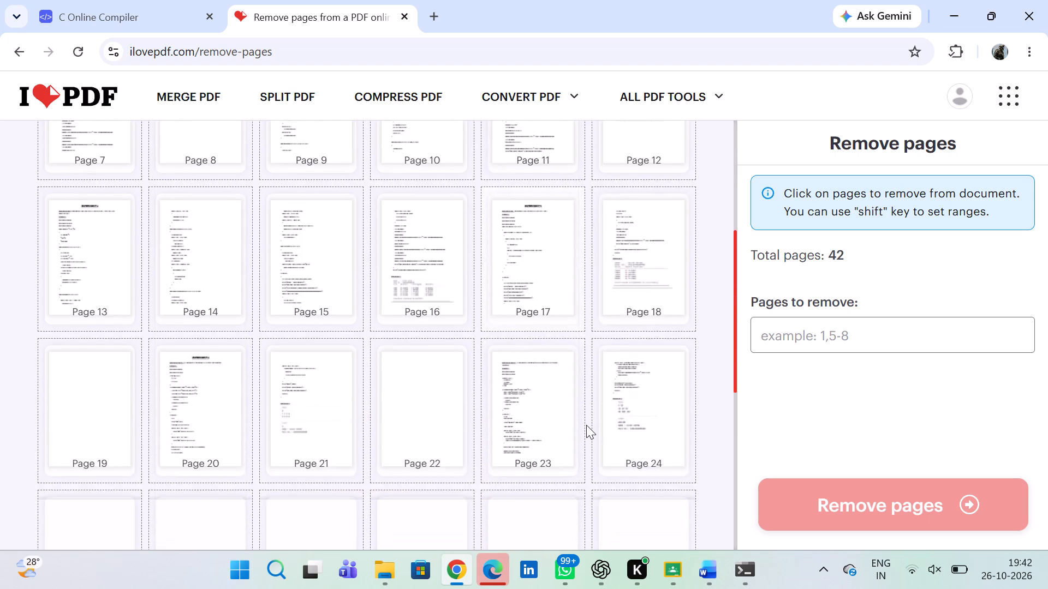
{"action": "scroll", "coordinate": [586, 425], "scroll_direction": "down", "scroll_amount": 2}
{"action": "left_click", "coordinate": [421, 336]}
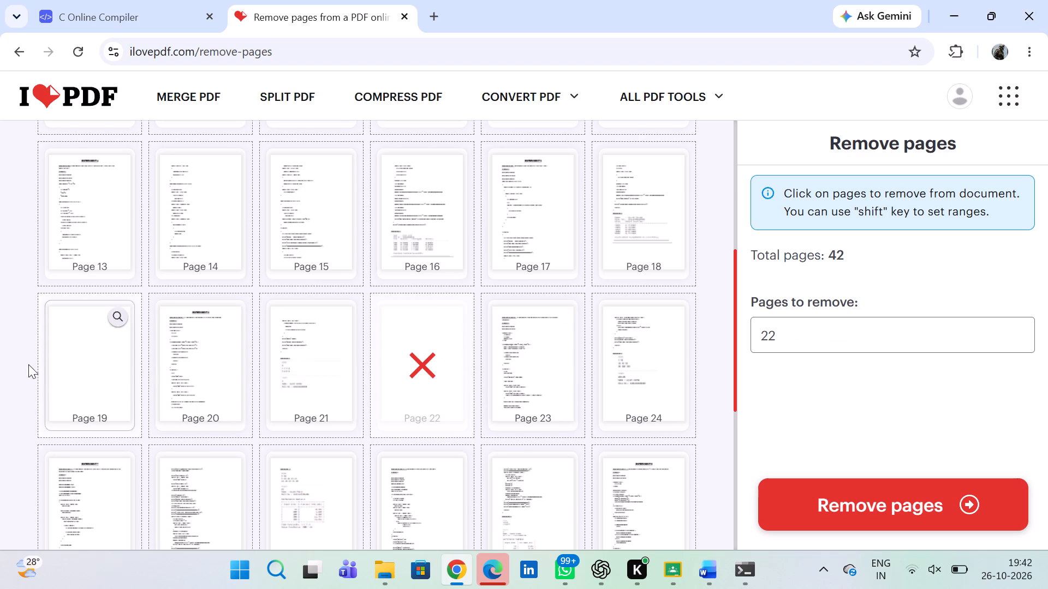
{"action": "left_click", "coordinate": [62, 356]}
{"action": "scroll", "coordinate": [311, 399], "scroll_direction": "down", "scroll_amount": 3}
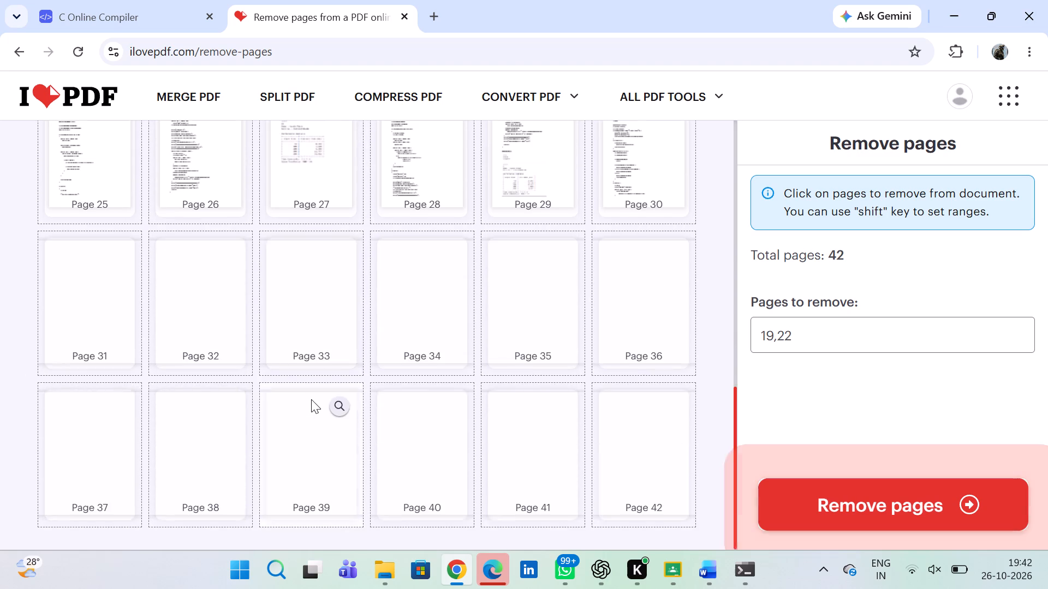
{"action": "scroll", "coordinate": [311, 399], "scroll_direction": "down", "scroll_amount": 1}
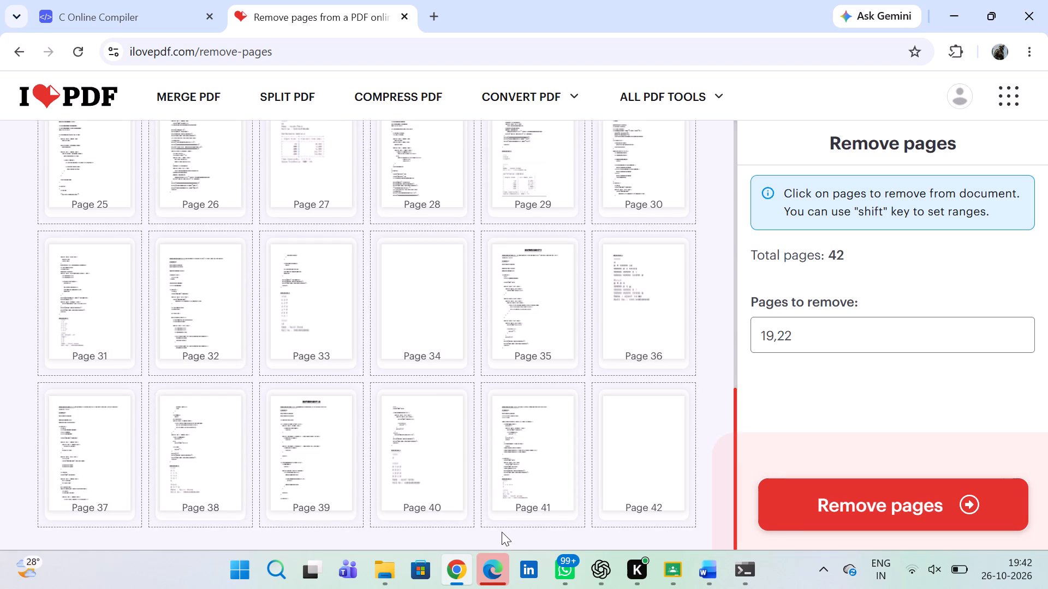
{"action": "left_click", "coordinate": [646, 449]}
{"action": "left_click", "coordinate": [426, 324]}
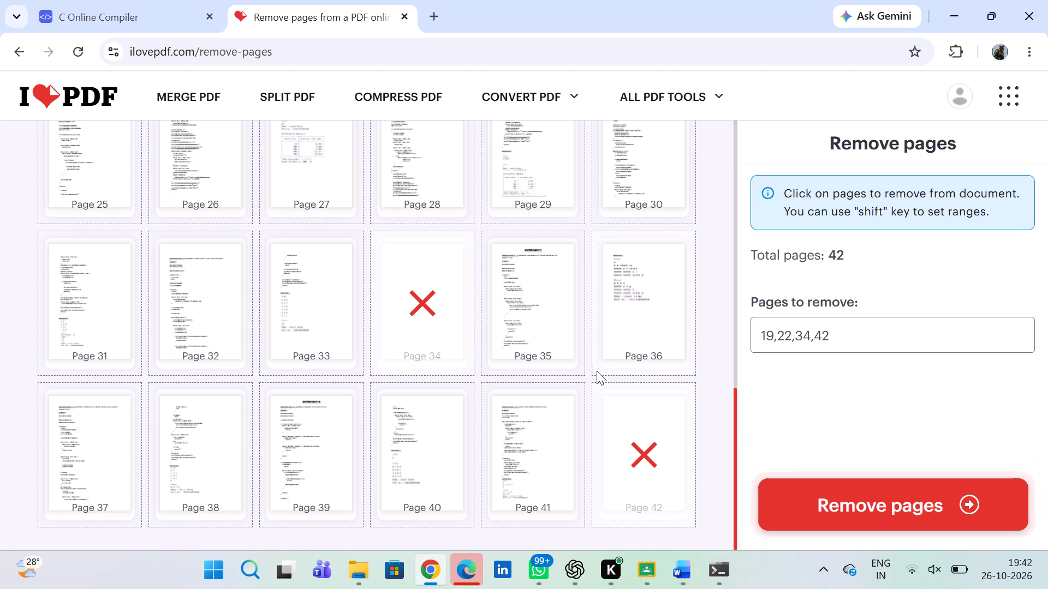
Look through all the page thumbnails to check the marked pages and look for any other blank or unneeded pages.
{"action": "scroll", "coordinate": [597, 371], "scroll_direction": "up", "scroll_amount": 4}
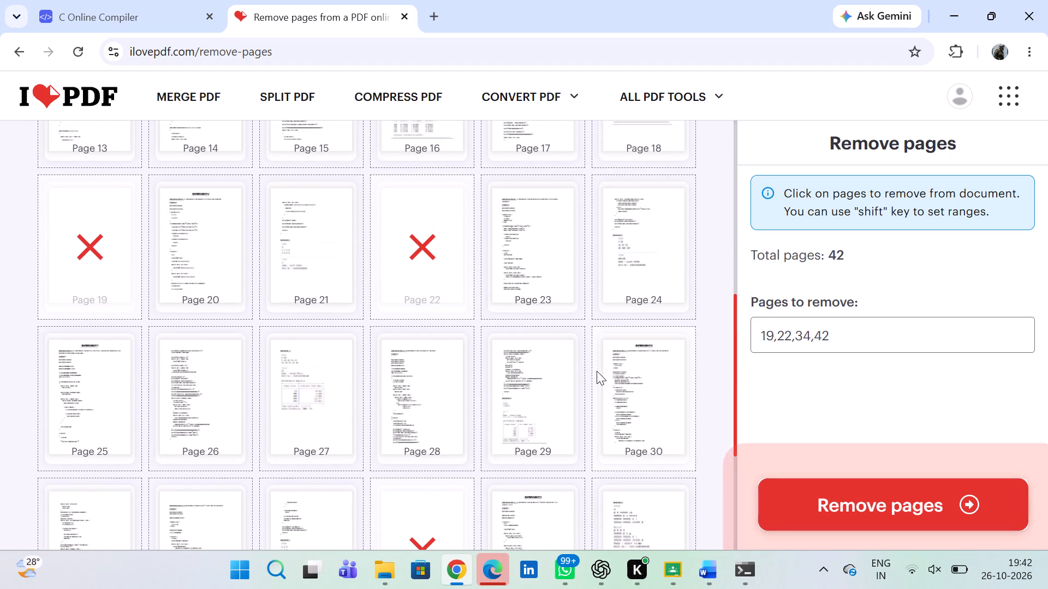
{"action": "scroll", "coordinate": [597, 371], "scroll_direction": "up", "scroll_amount": 5}
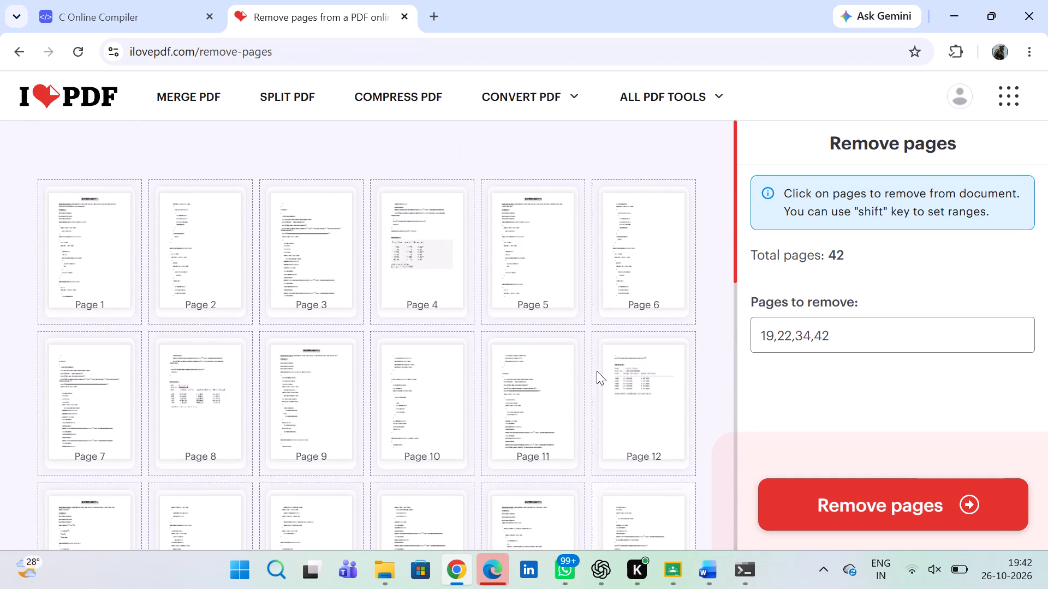
{"action": "scroll", "coordinate": [597, 371], "scroll_direction": "up", "scroll_amount": 1}
{"action": "scroll", "coordinate": [597, 371], "scroll_direction": "down", "scroll_amount": 4}
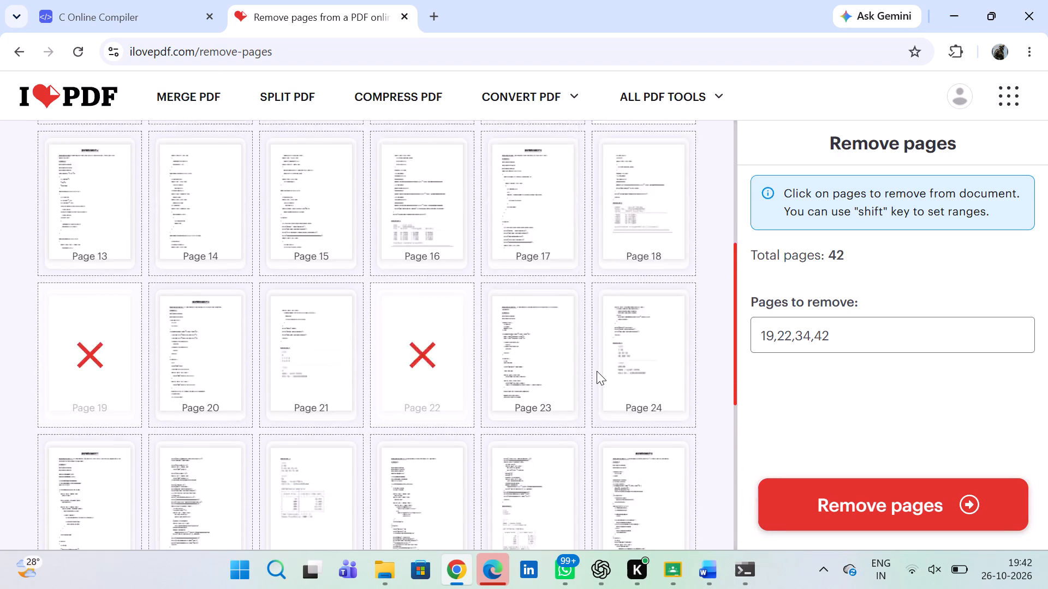
{"action": "scroll", "coordinate": [597, 371], "scroll_direction": "down", "scroll_amount": 2}
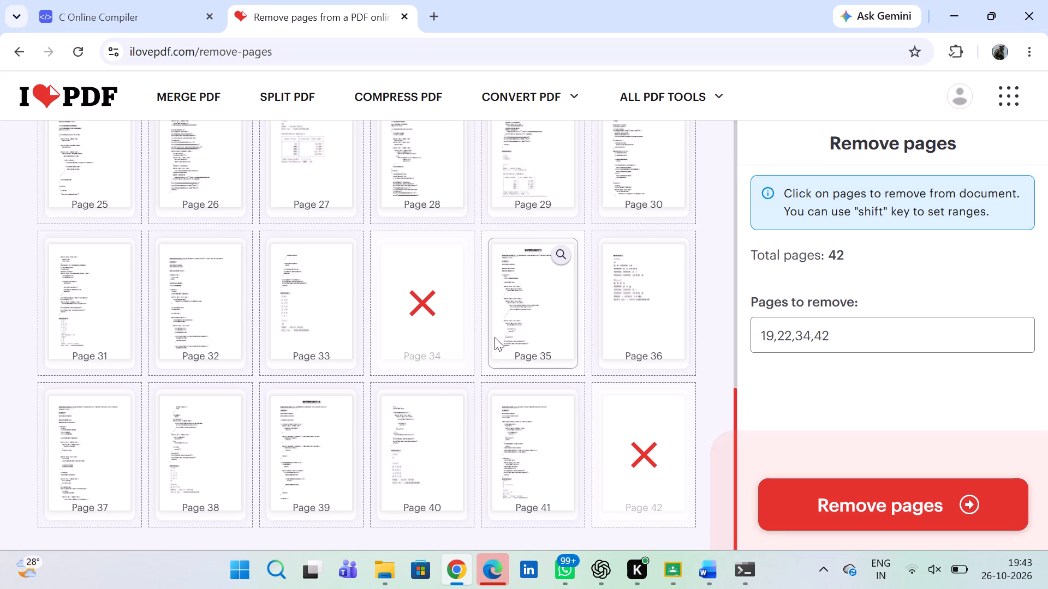
{"action": "scroll", "coordinate": [264, 372], "scroll_direction": "up", "scroll_amount": 2}
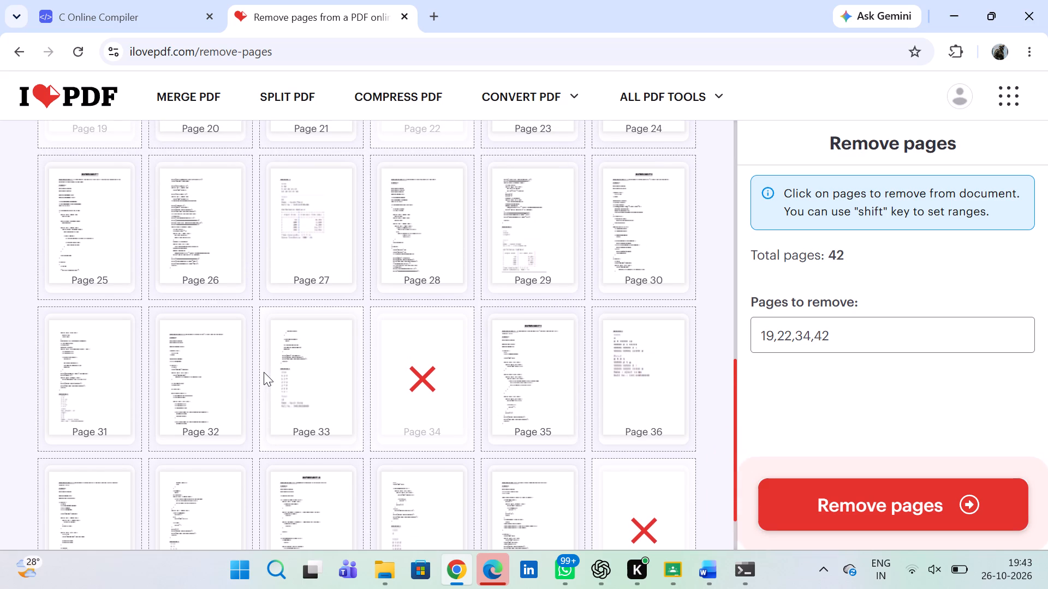
{"action": "scroll", "coordinate": [264, 372], "scroll_direction": "up", "scroll_amount": 1}
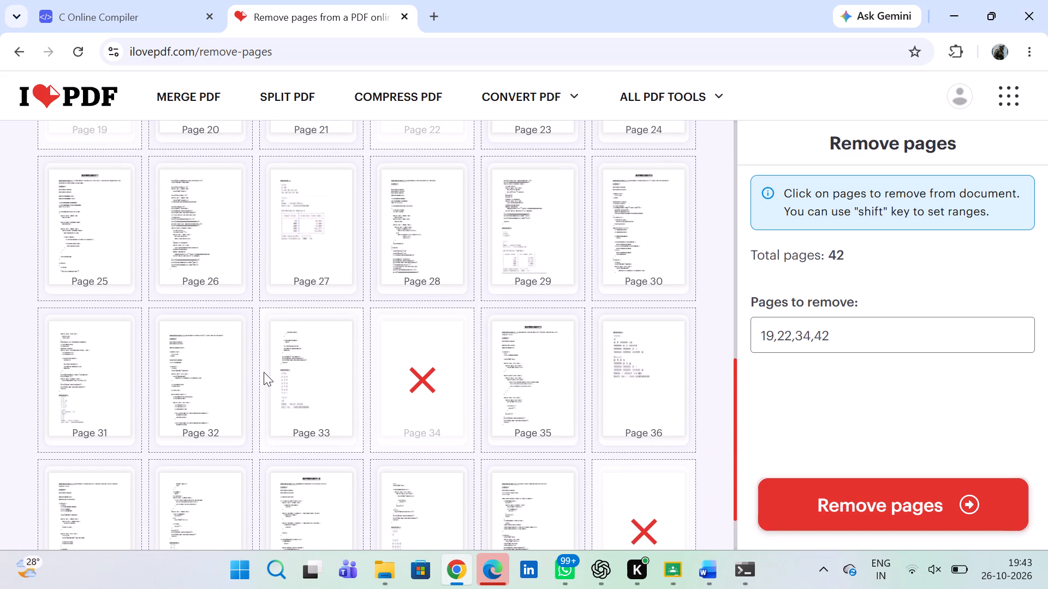
{"action": "scroll", "coordinate": [264, 372], "scroll_direction": "up", "scroll_amount": 1}
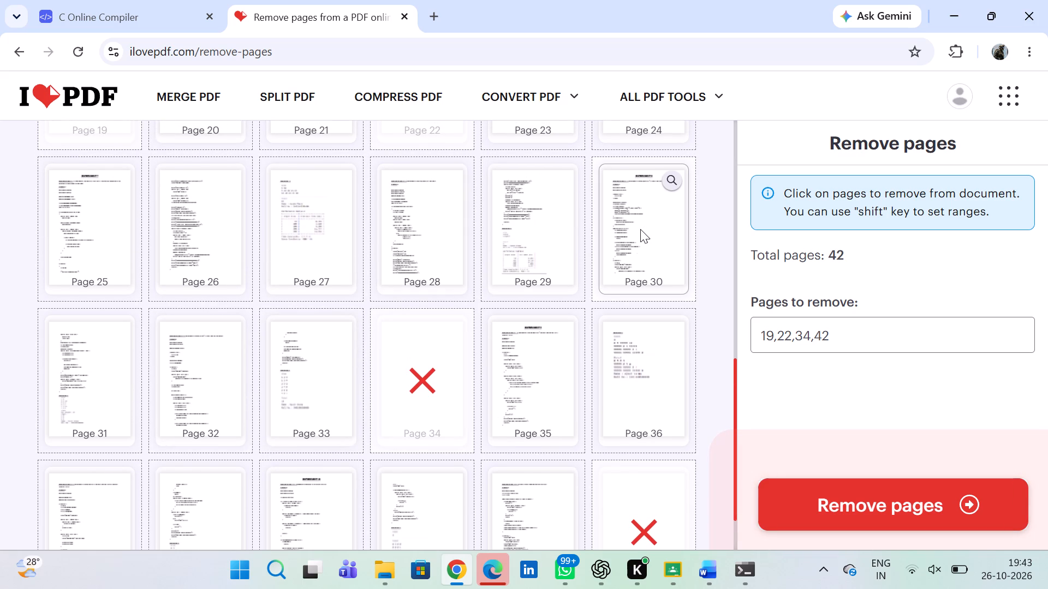
{"action": "scroll", "coordinate": [628, 246], "scroll_direction": "up", "scroll_amount": 2}
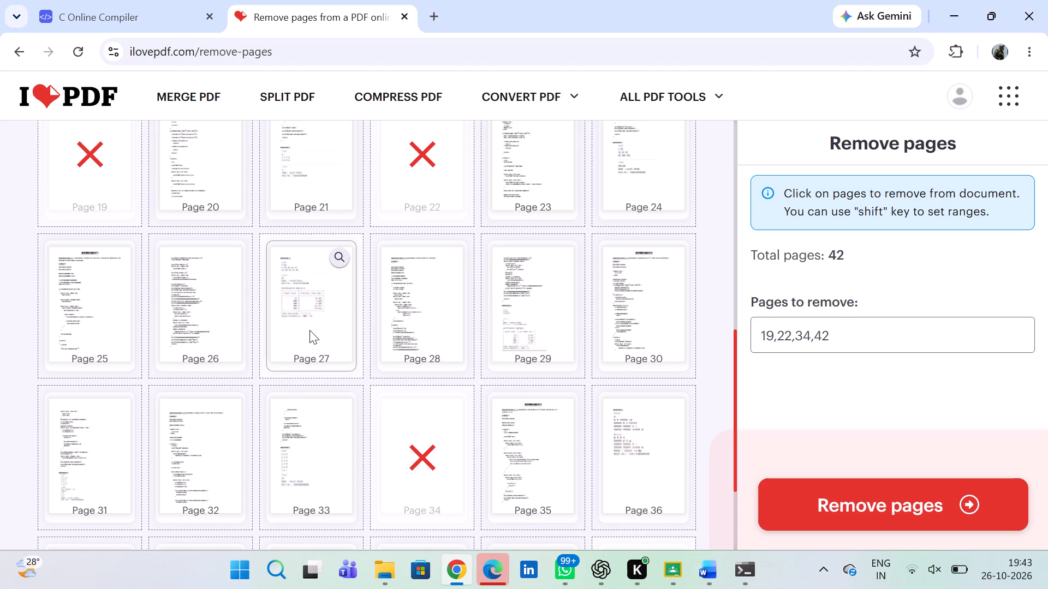
{"action": "scroll", "coordinate": [309, 330], "scroll_direction": "up", "scroll_amount": 2}
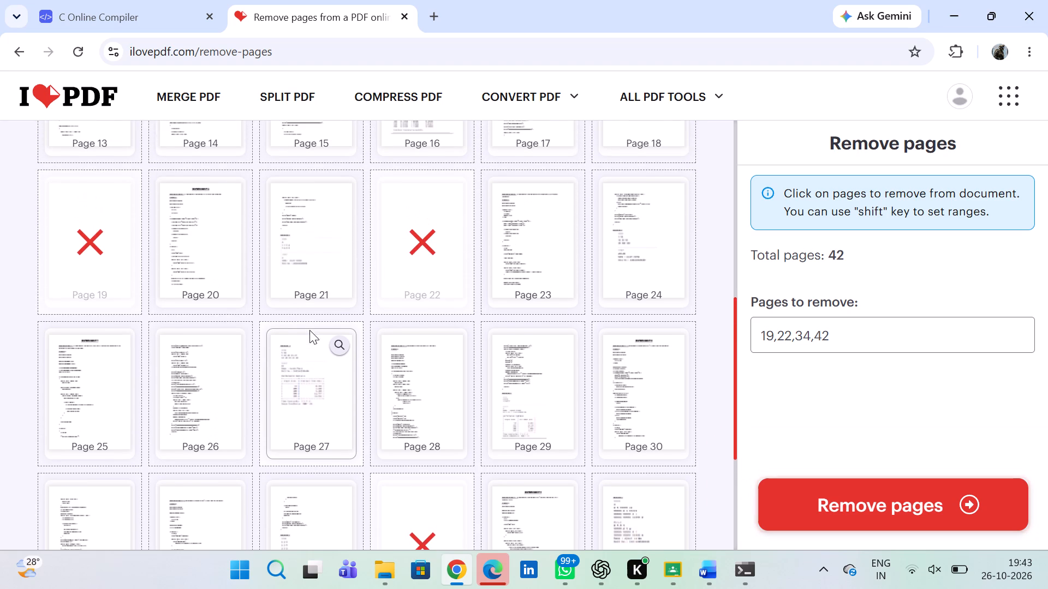
{"action": "scroll", "coordinate": [309, 330], "scroll_direction": "up", "scroll_amount": 1}
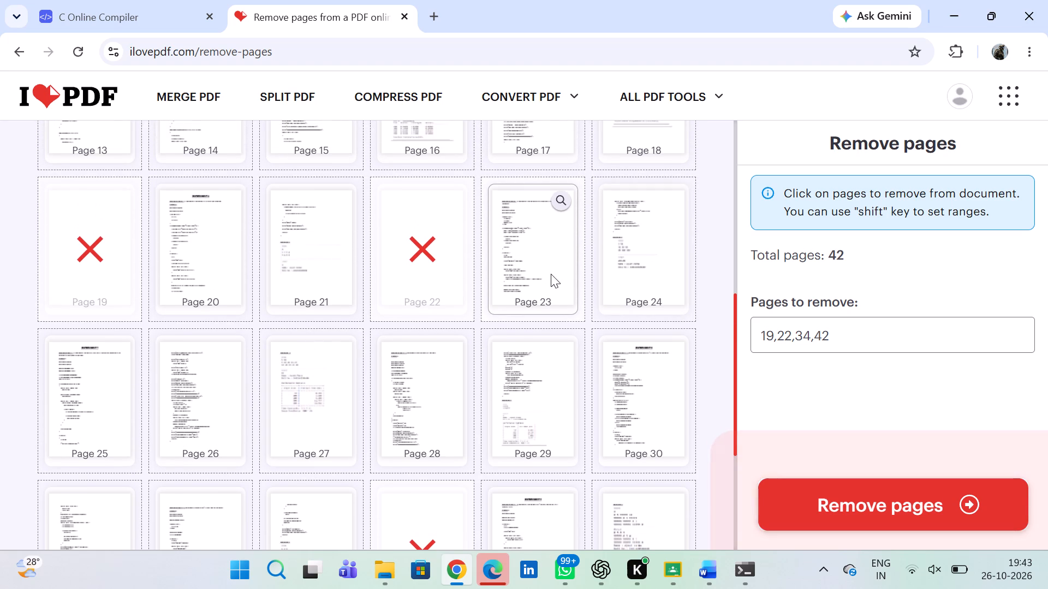
{"action": "scroll", "coordinate": [277, 272], "scroll_direction": "up", "scroll_amount": 2}
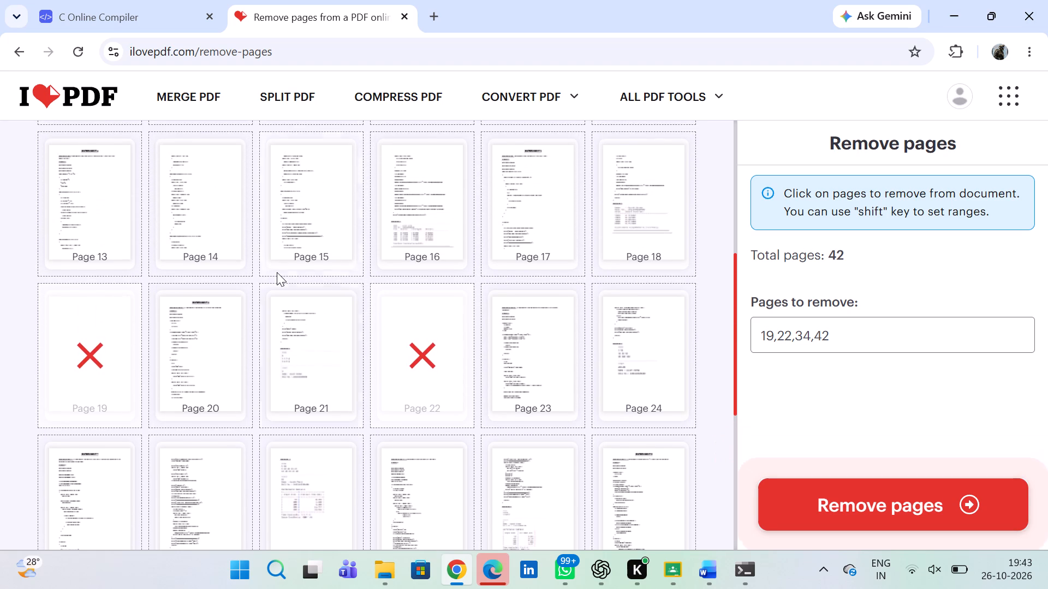
{"action": "scroll", "coordinate": [277, 272], "scroll_direction": "up", "scroll_amount": 1}
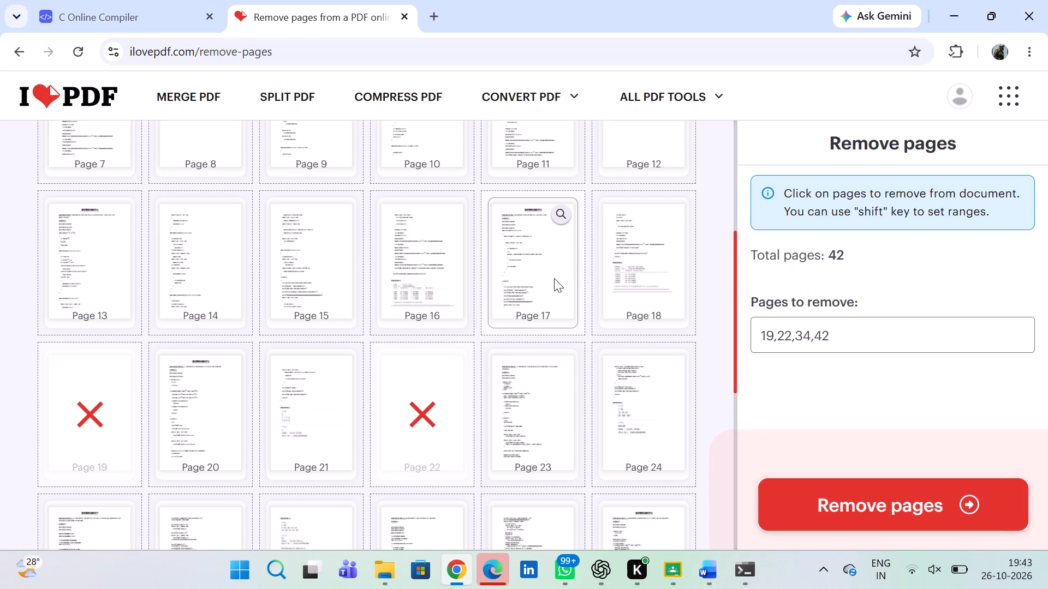
{"action": "scroll", "coordinate": [554, 278], "scroll_direction": "up", "scroll_amount": 3}
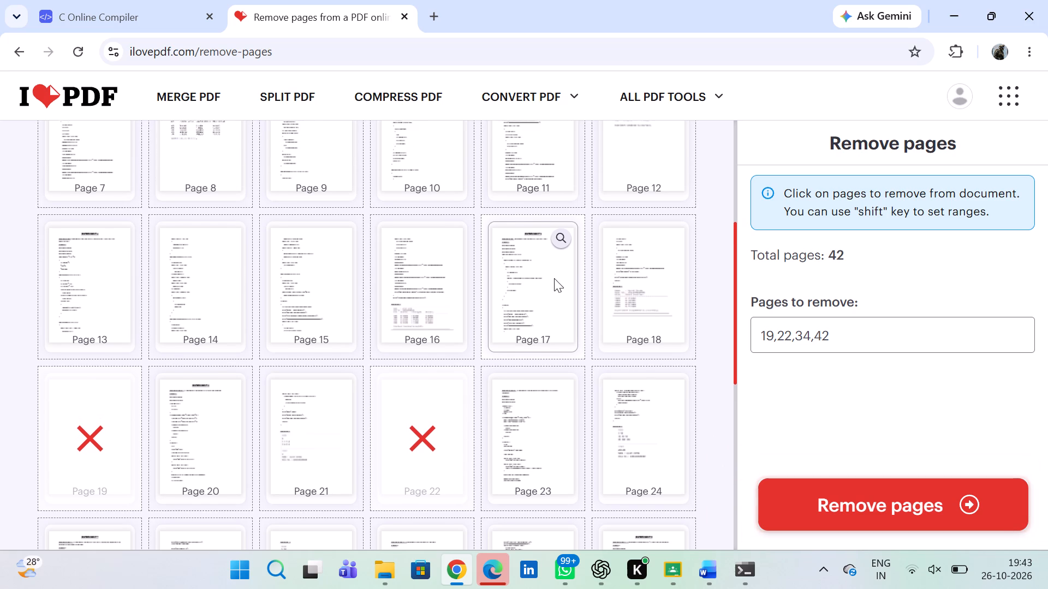
{"action": "scroll", "coordinate": [554, 278], "scroll_direction": "up", "scroll_amount": 1}
{"action": "scroll", "coordinate": [110, 346], "scroll_direction": "up", "scroll_amount": 1}
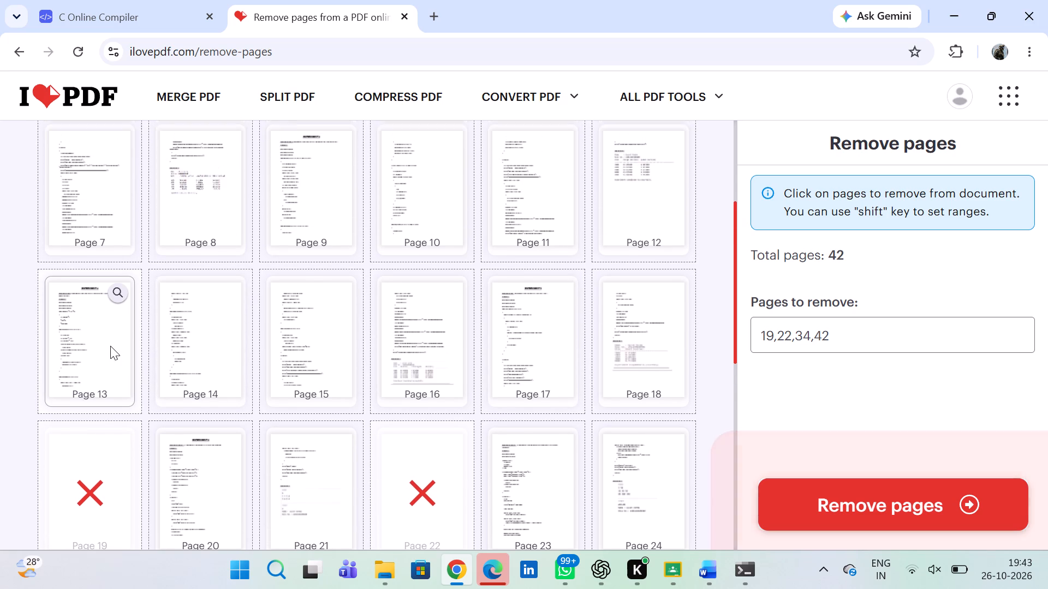
{"action": "scroll", "coordinate": [110, 346], "scroll_direction": "up", "scroll_amount": 1}
{"action": "scroll", "coordinate": [331, 274], "scroll_direction": "up", "scroll_amount": 1}
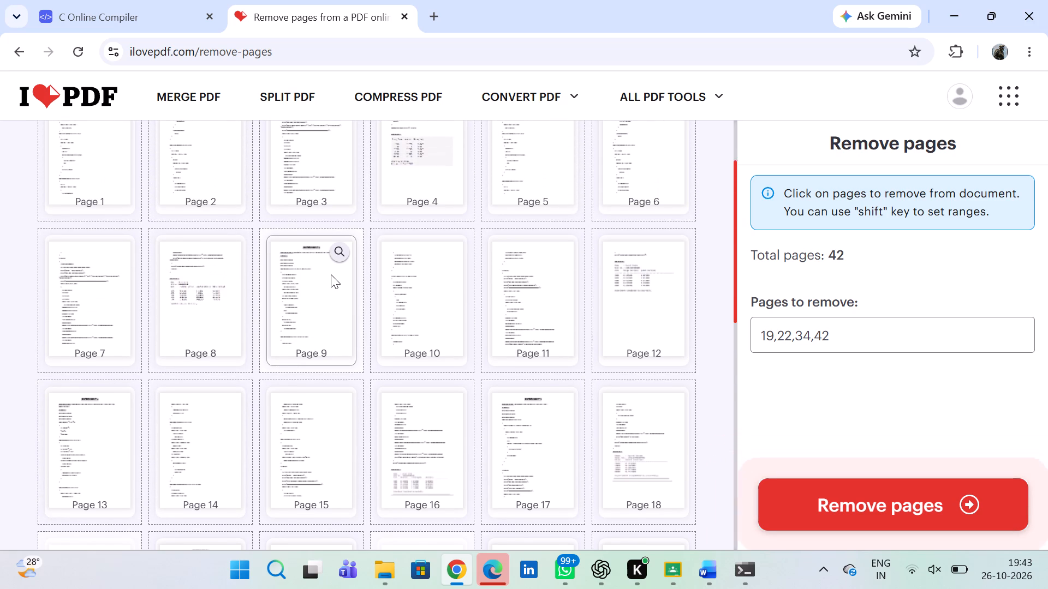
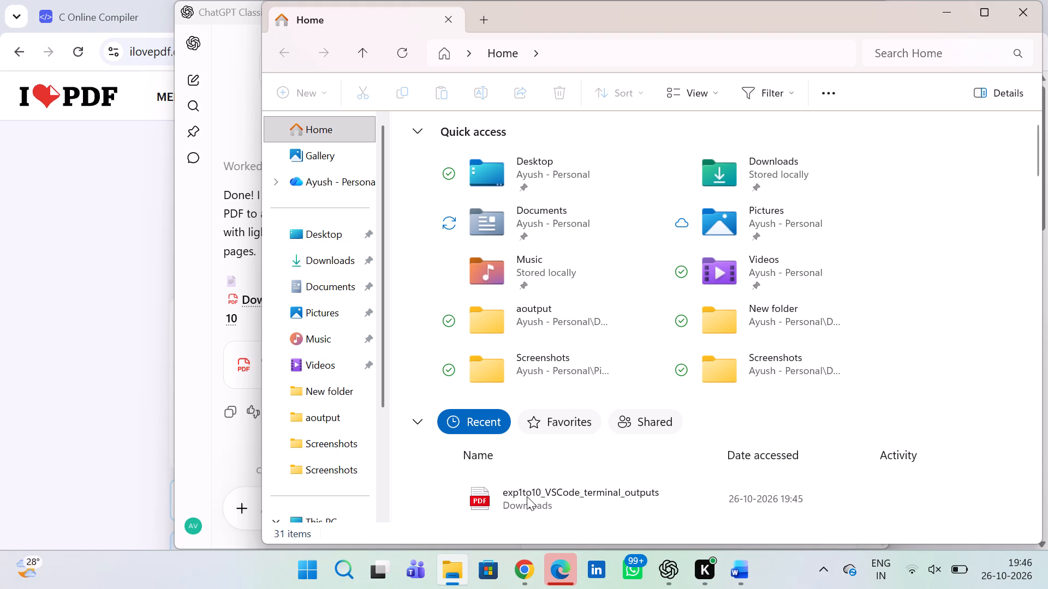
{"action": "double_click", "coordinate": [527, 497]}
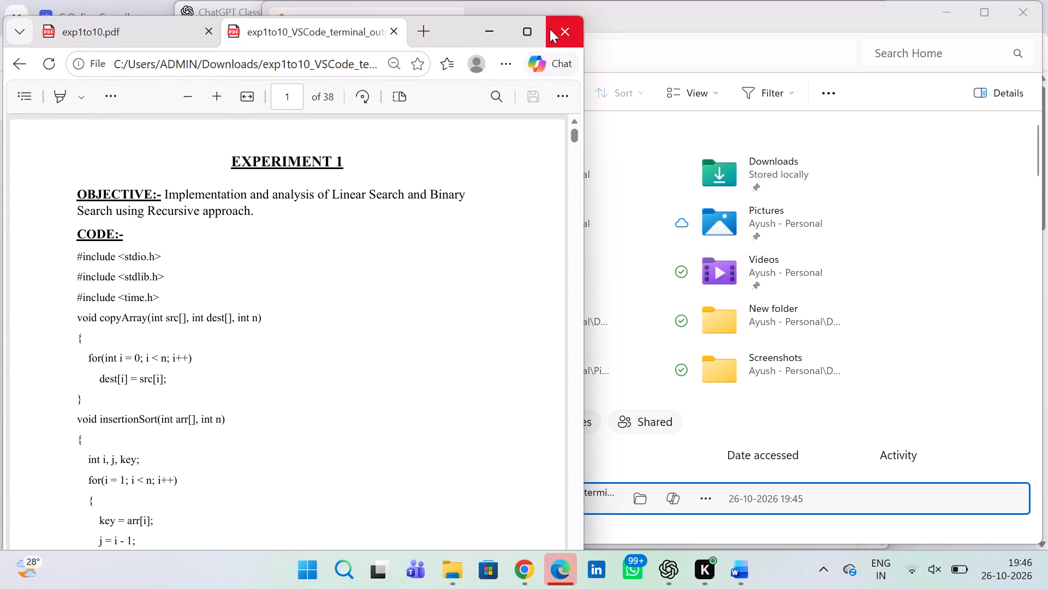
{"action": "left_click", "coordinate": [528, 25]}
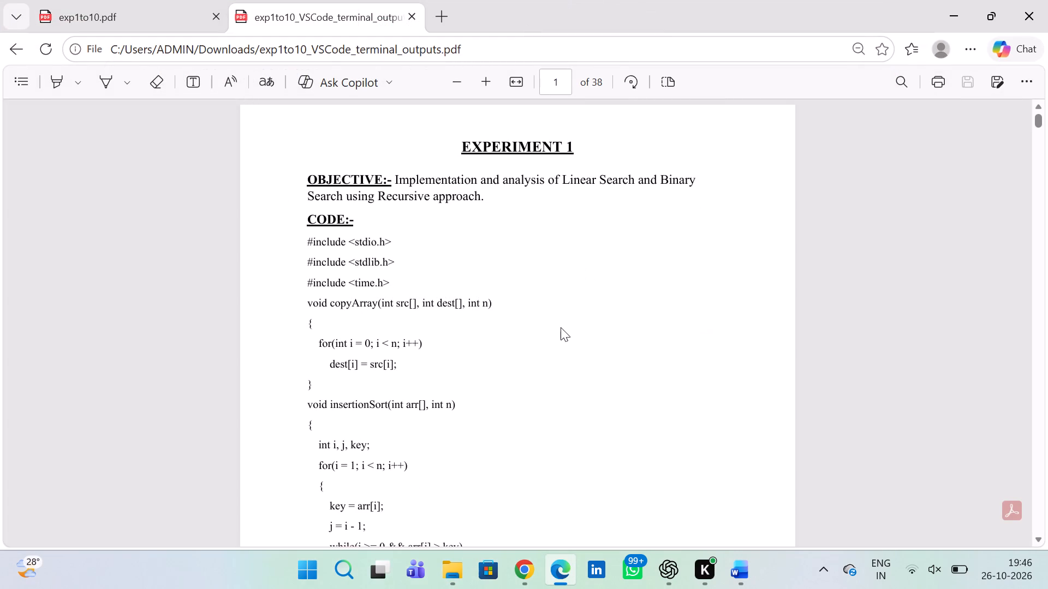
Examine the converted PDF page by page from Experiment 1 to the start of Experiment 3, checking the code and terminal-style output images.
{"action": "scroll", "coordinate": [561, 327], "scroll_direction": "down", "scroll_amount": 1}
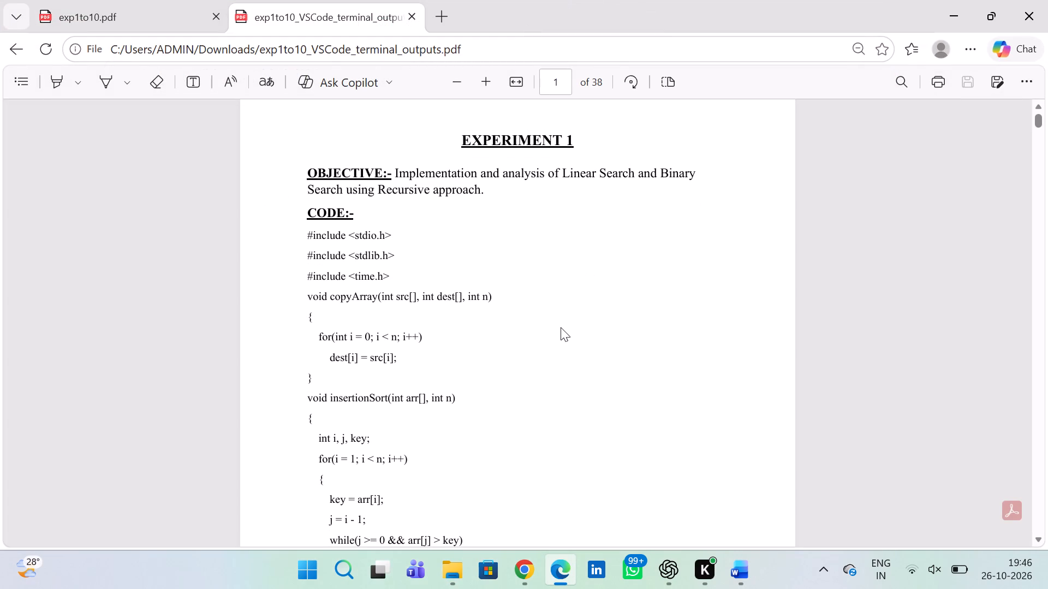
{"action": "scroll", "coordinate": [561, 327], "scroll_direction": "down", "scroll_amount": 4}
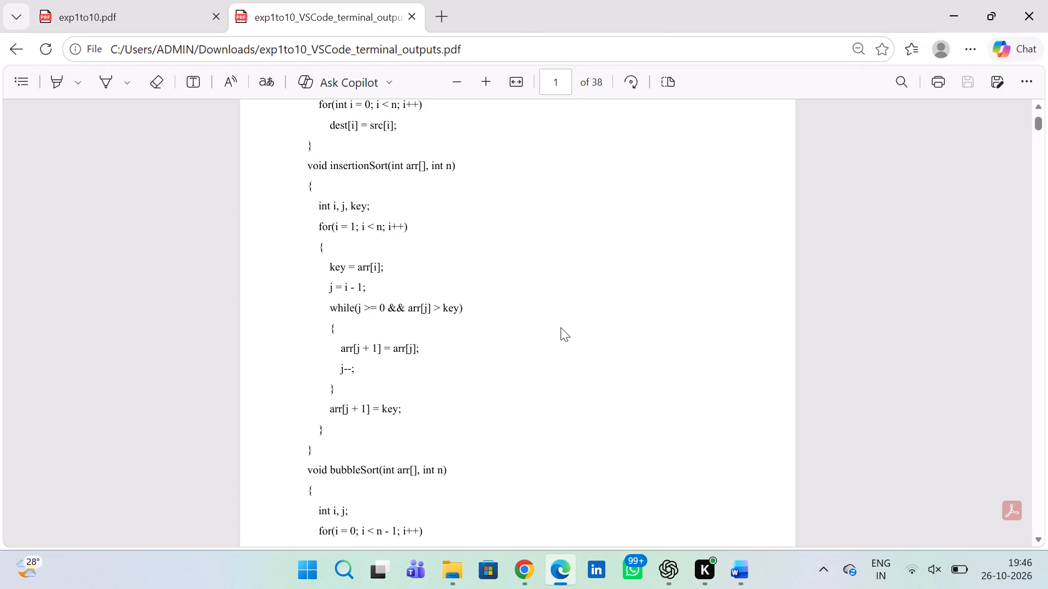
{"action": "scroll", "coordinate": [561, 327], "scroll_direction": "down", "scroll_amount": 7}
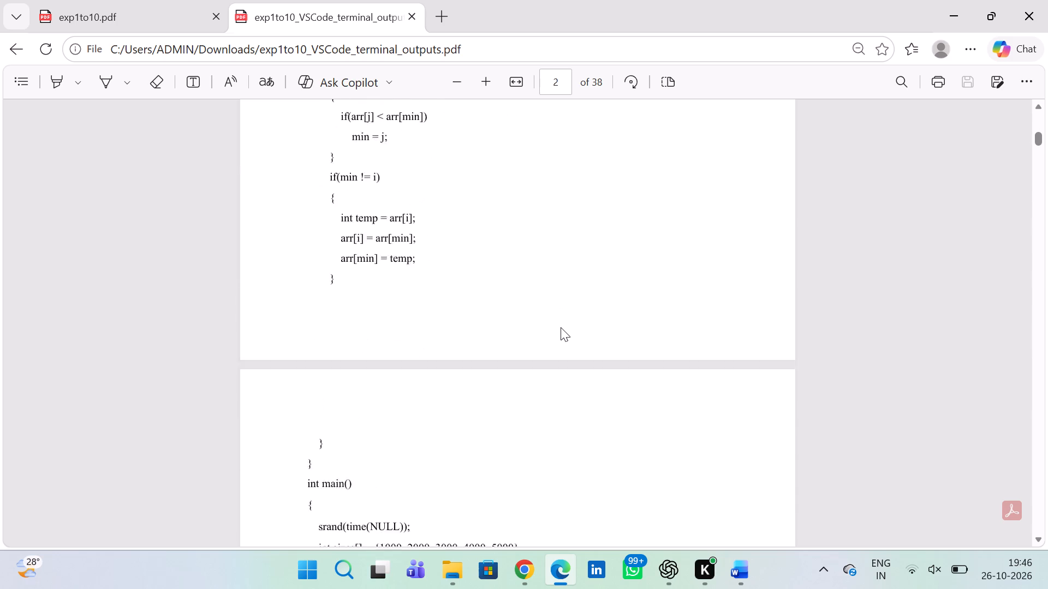
{"action": "scroll", "coordinate": [561, 327], "scroll_direction": "down", "scroll_amount": 3}
{"action": "scroll", "coordinate": [561, 327], "scroll_direction": "up", "scroll_amount": 1}
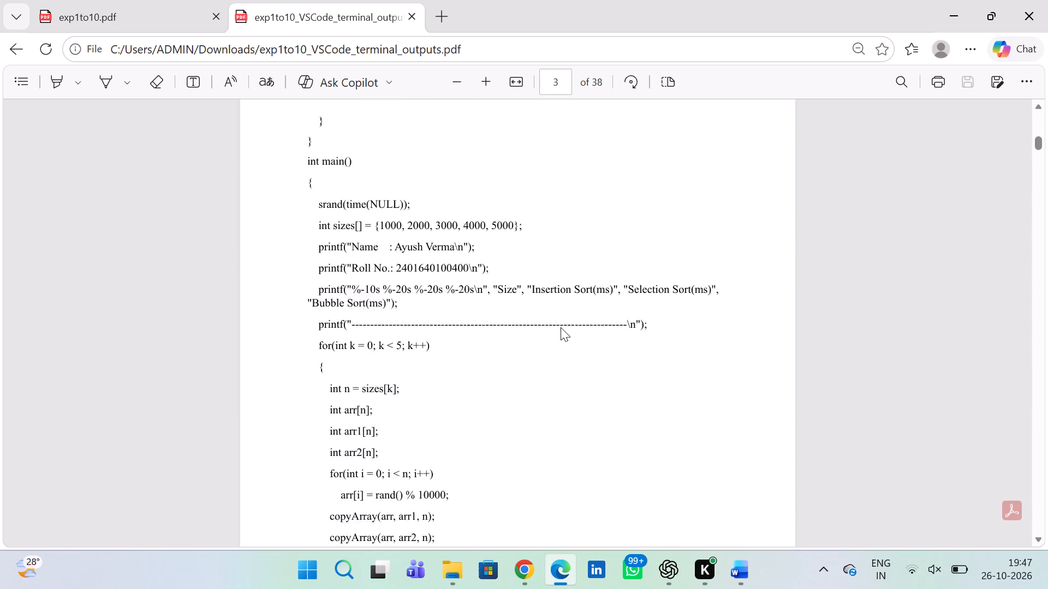
{"action": "scroll", "coordinate": [561, 327], "scroll_direction": "up", "scroll_amount": 1}
{"action": "scroll", "coordinate": [561, 327], "scroll_direction": "down", "scroll_amount": 6}
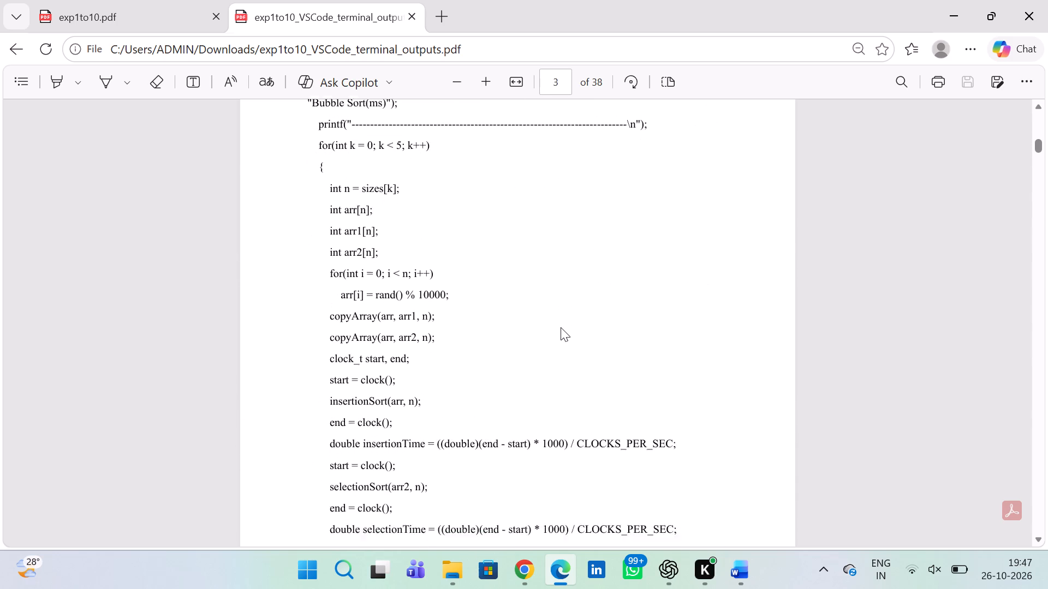
{"action": "scroll", "coordinate": [561, 327], "scroll_direction": "down", "scroll_amount": 12}
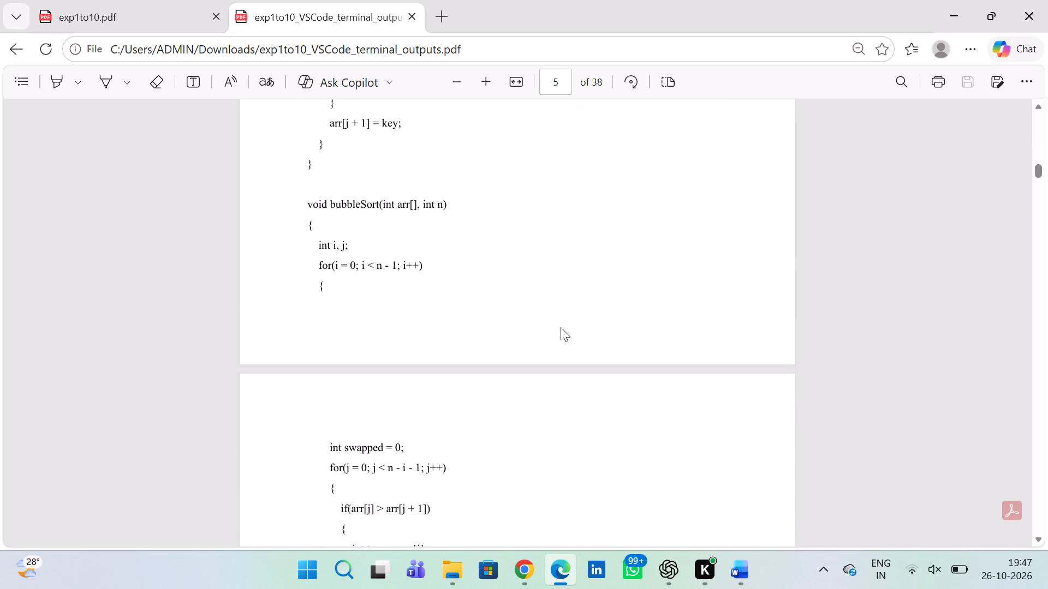
{"action": "scroll", "coordinate": [561, 327], "scroll_direction": "down", "scroll_amount": 7}
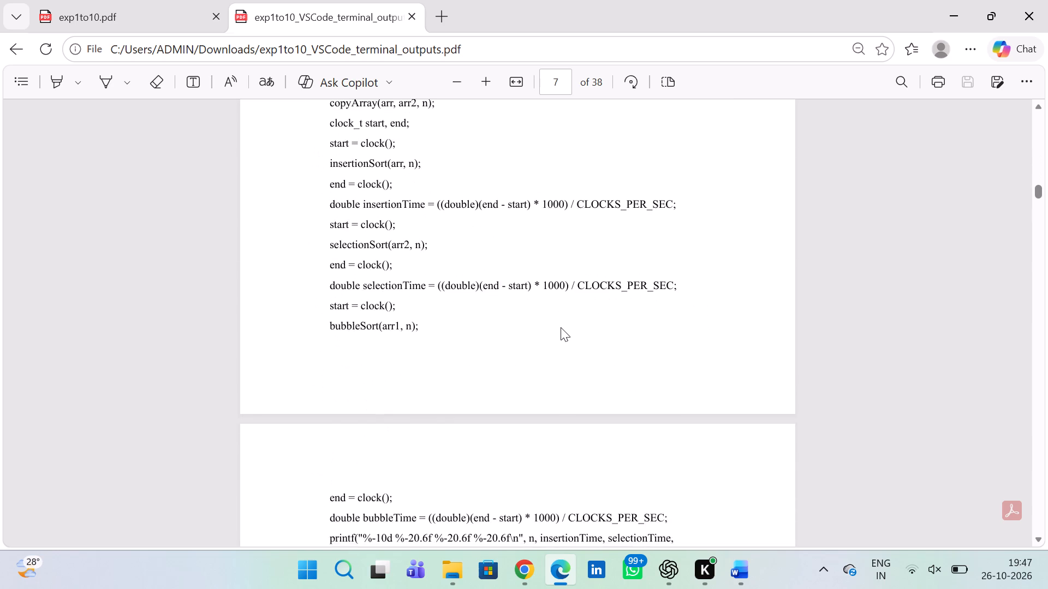
{"action": "scroll", "coordinate": [561, 327], "scroll_direction": "down", "scroll_amount": 3}
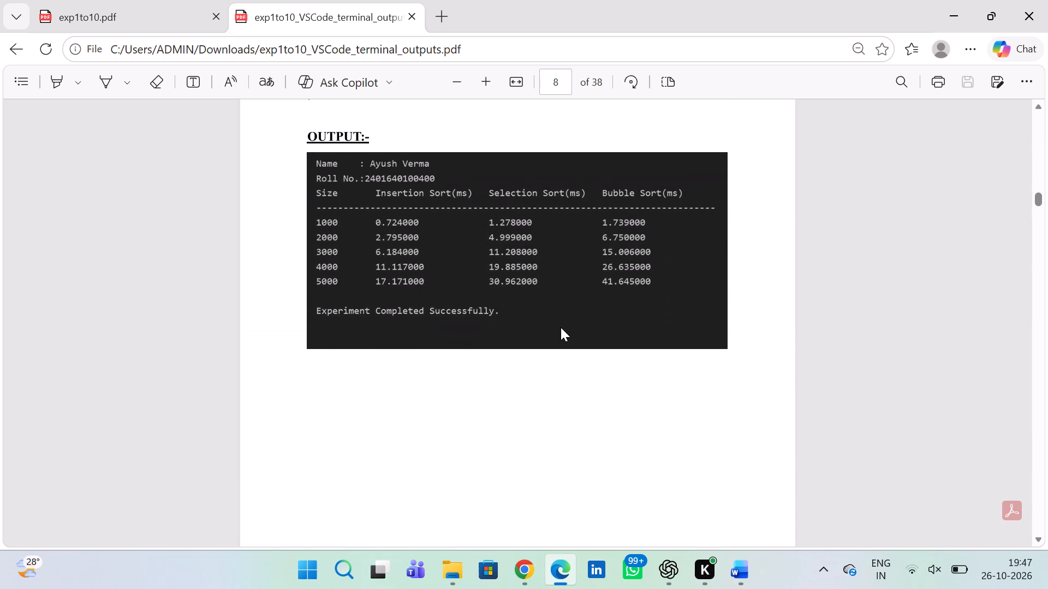
{"action": "scroll", "coordinate": [561, 327], "scroll_direction": "down", "scroll_amount": 6}
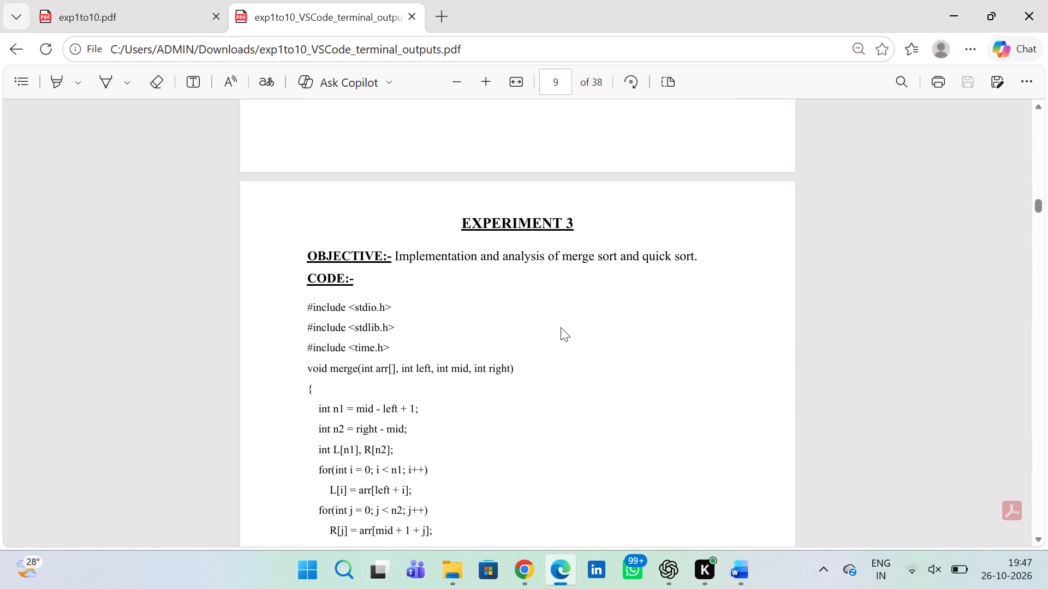
Examine Experiment 3's merge sort and quick sort code and its terminal-style output image in the converted PDF.
{"action": "scroll", "coordinate": [561, 327], "scroll_direction": "down", "scroll_amount": 7}
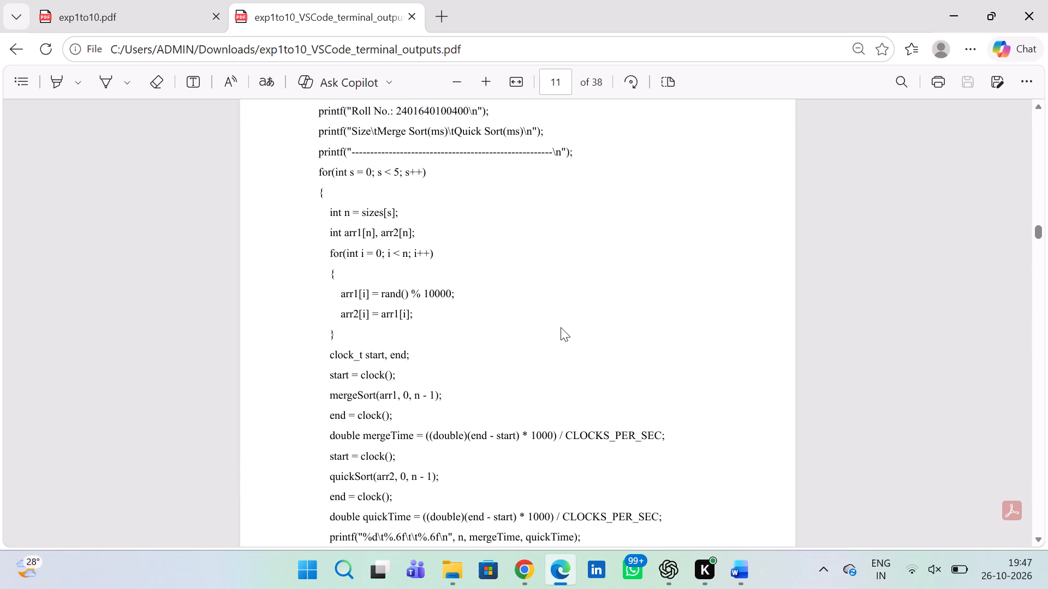
{"action": "scroll", "coordinate": [561, 327], "scroll_direction": "down", "scroll_amount": 2}
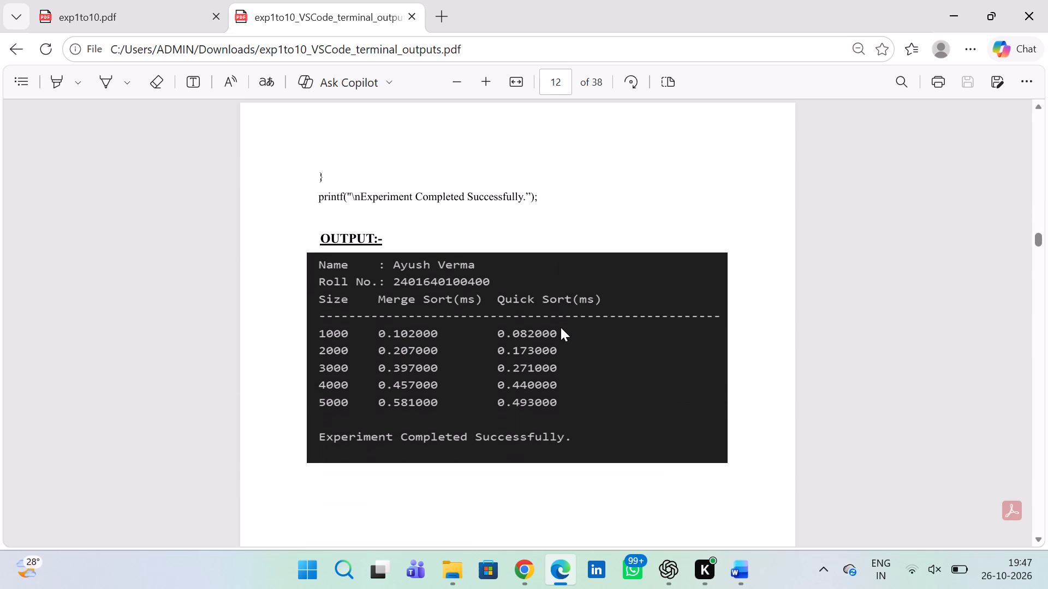
{"action": "scroll", "coordinate": [561, 327], "scroll_direction": "down", "scroll_amount": 4}
{"action": "scroll", "coordinate": [561, 327], "scroll_direction": "up", "scroll_amount": 1}
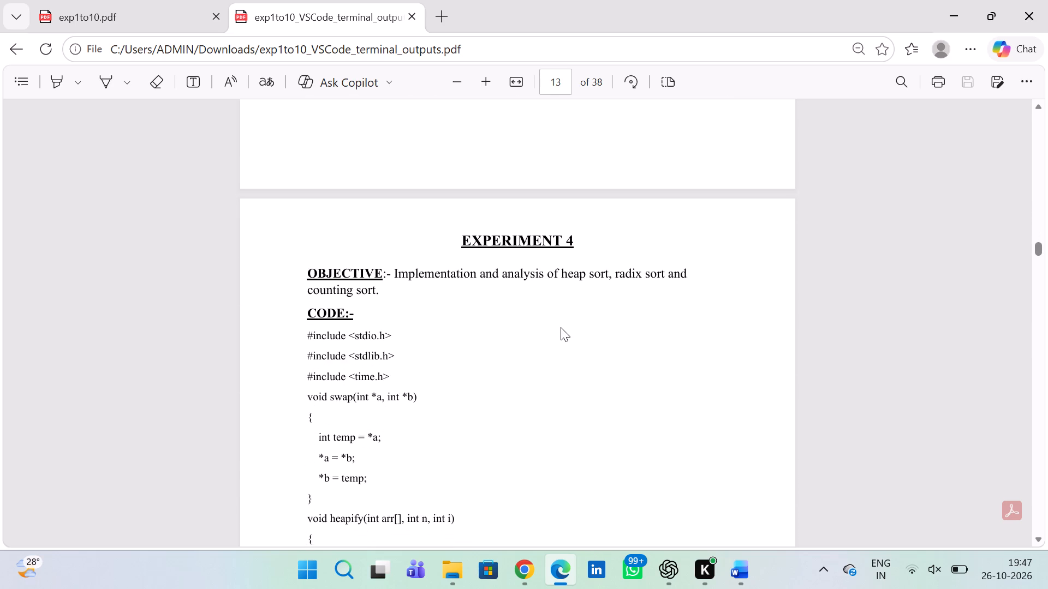
{"action": "scroll", "coordinate": [561, 327], "scroll_direction": "up", "scroll_amount": 1}
{"action": "scroll", "coordinate": [561, 327], "scroll_direction": "down", "scroll_amount": 3}
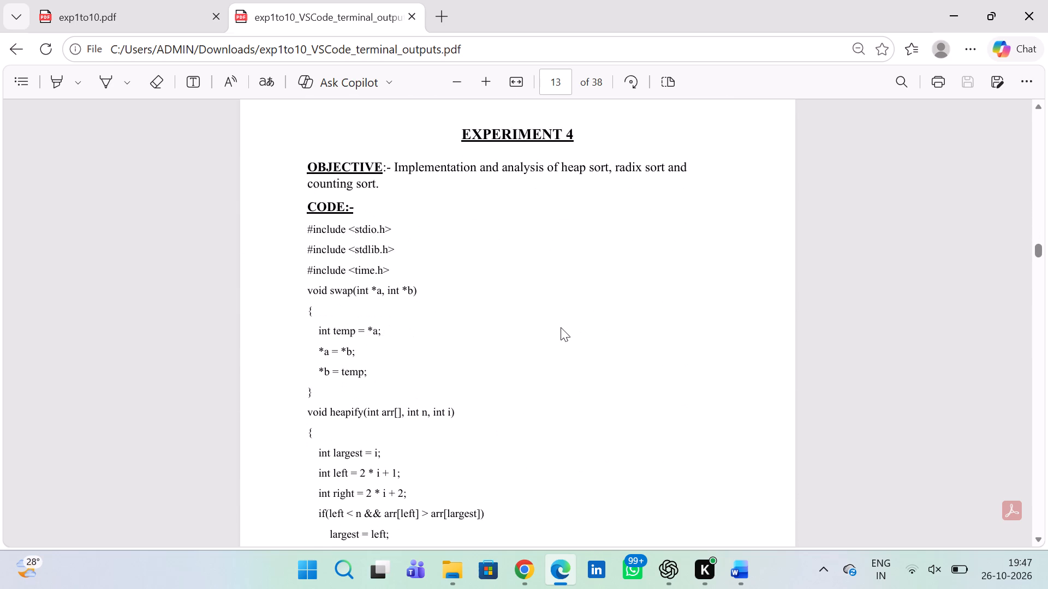
Examine Experiment 4's heap, radix and counting sort code and its terminal-style output image, rechecking the pages from the experiment's start.
{"action": "scroll", "coordinate": [561, 327], "scroll_direction": "down", "scroll_amount": 4}
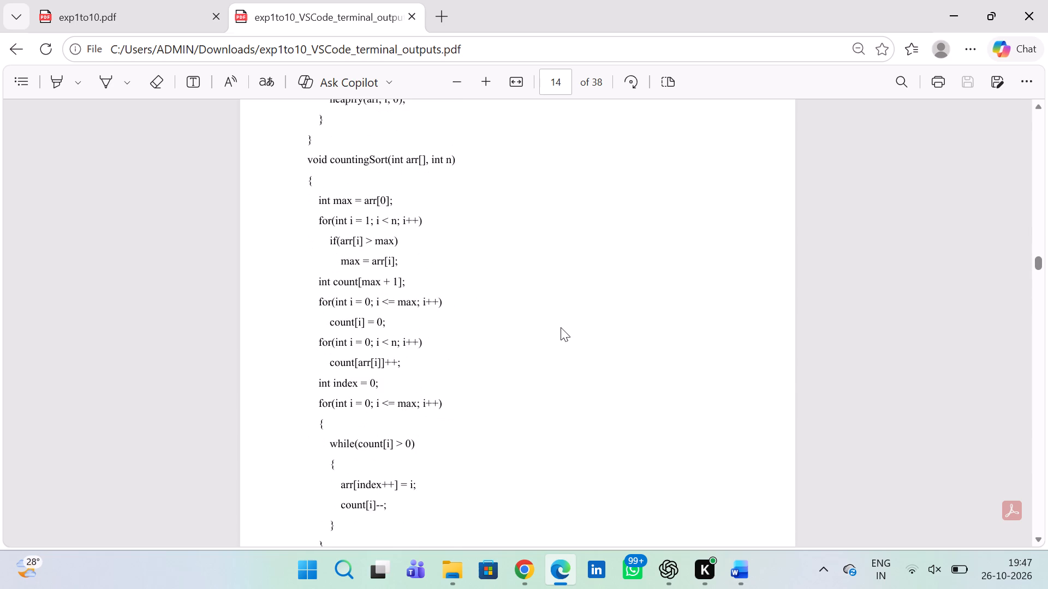
{"action": "scroll", "coordinate": [561, 327], "scroll_direction": "down", "scroll_amount": 6}
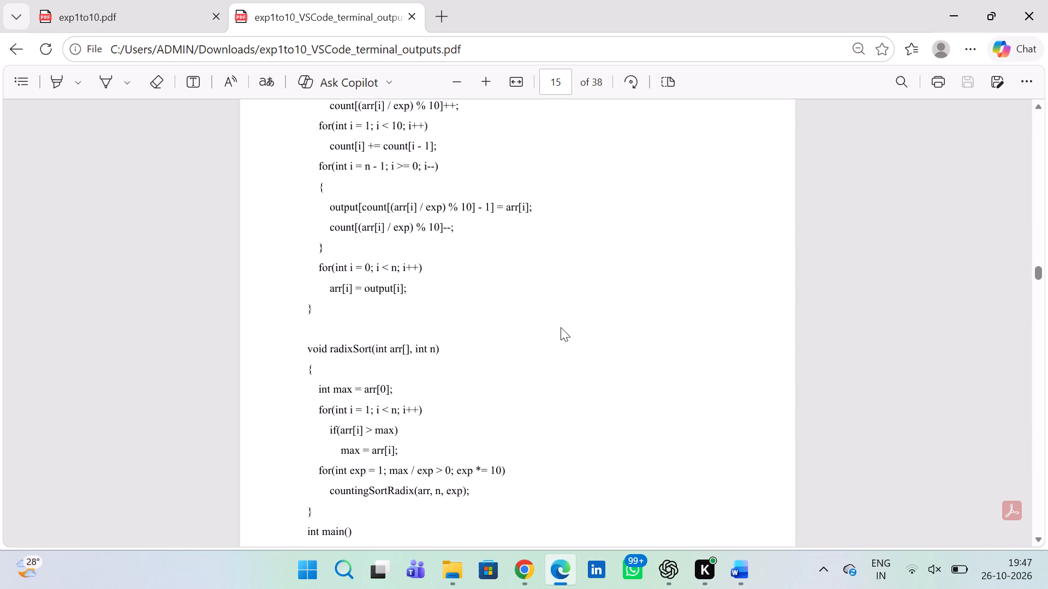
{"action": "scroll", "coordinate": [561, 327], "scroll_direction": "down", "scroll_amount": 2}
{"action": "scroll", "coordinate": [561, 327], "scroll_direction": "up", "scroll_amount": 2}
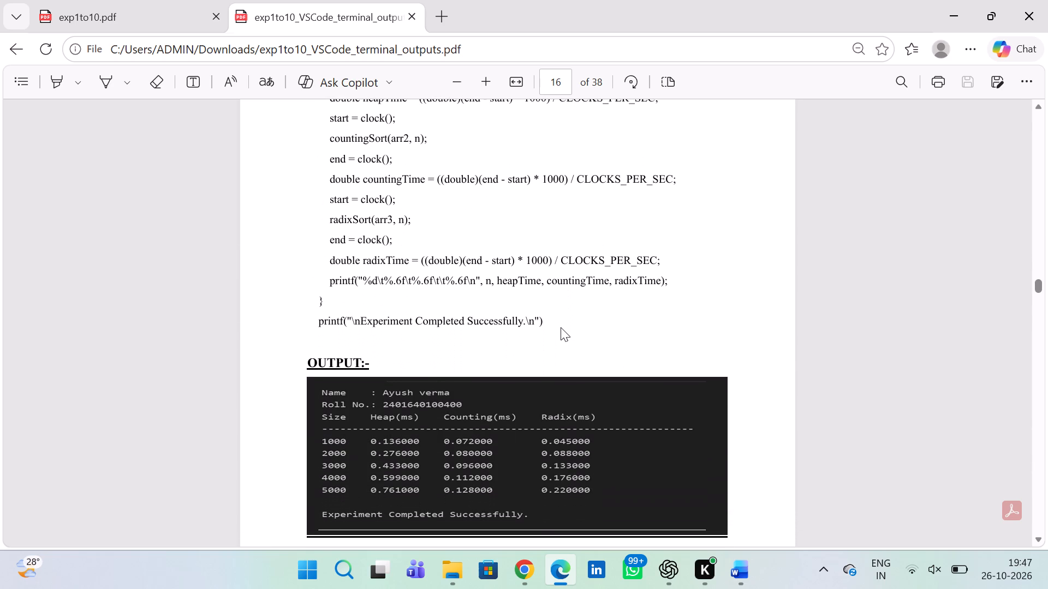
{"action": "scroll", "coordinate": [561, 327], "scroll_direction": "up", "scroll_amount": 3}
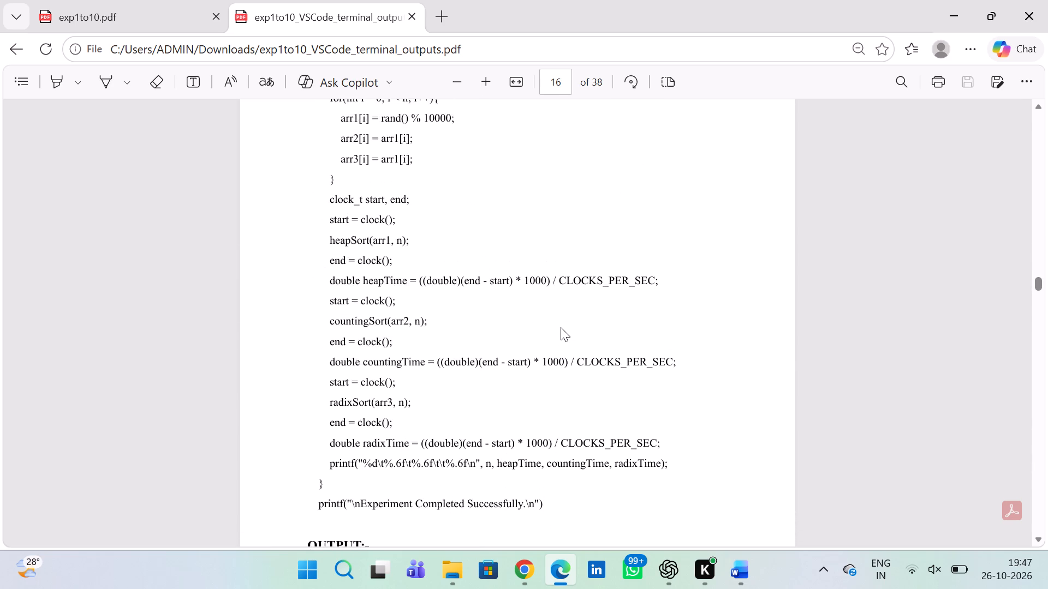
{"action": "scroll", "coordinate": [561, 327], "scroll_direction": "up", "scroll_amount": 12}
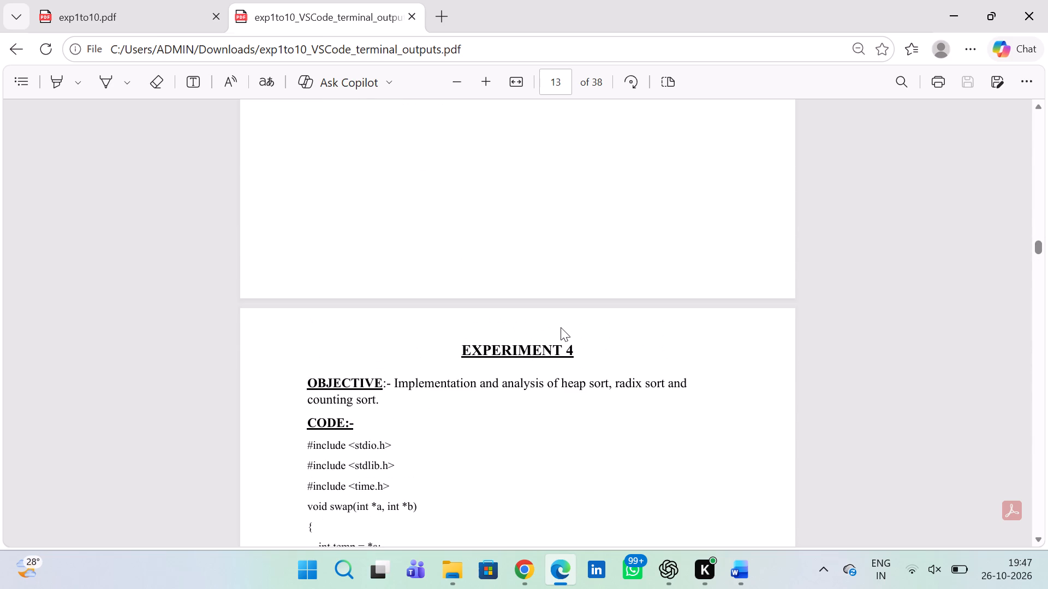
{"action": "scroll", "coordinate": [561, 327], "scroll_direction": "down", "scroll_amount": 10}
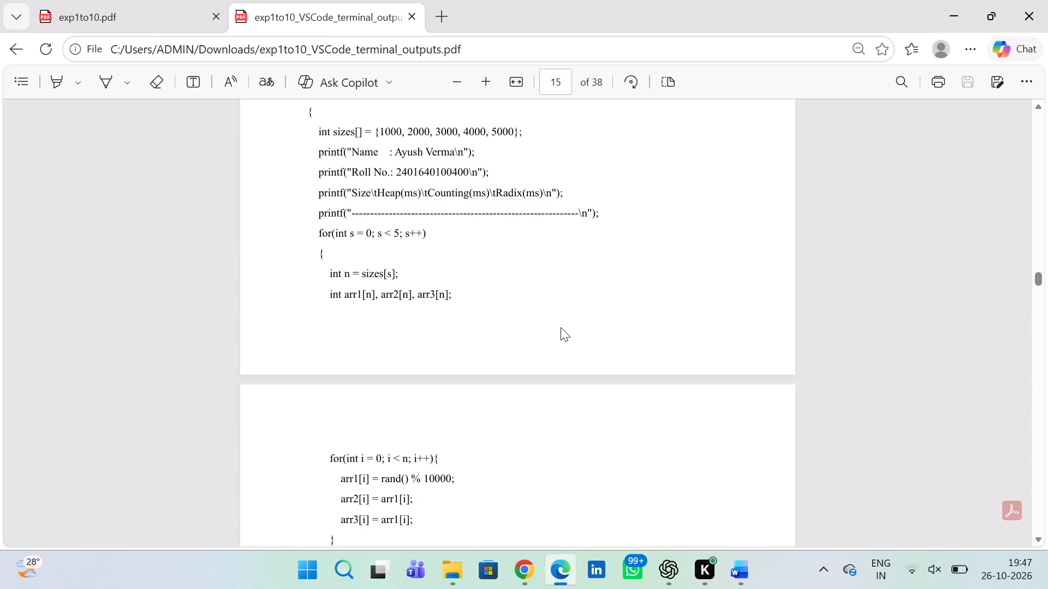
{"action": "scroll", "coordinate": [561, 327], "scroll_direction": "down", "scroll_amount": 3}
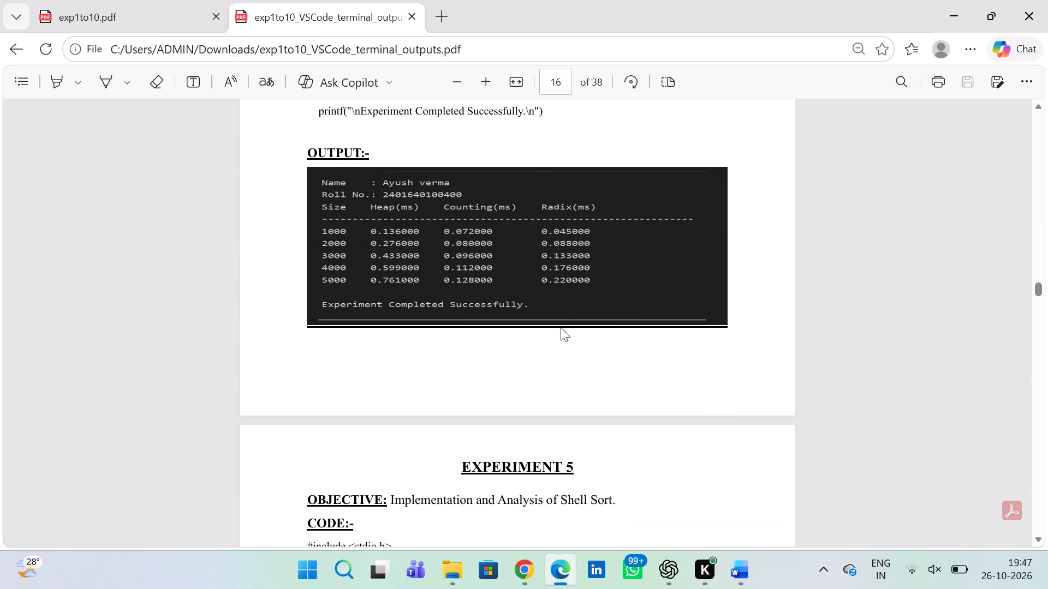
Examine Experiment 5's Shell sort code and its terminal-style output image.
{"action": "scroll", "coordinate": [561, 327], "scroll_direction": "down", "scroll_amount": 5}
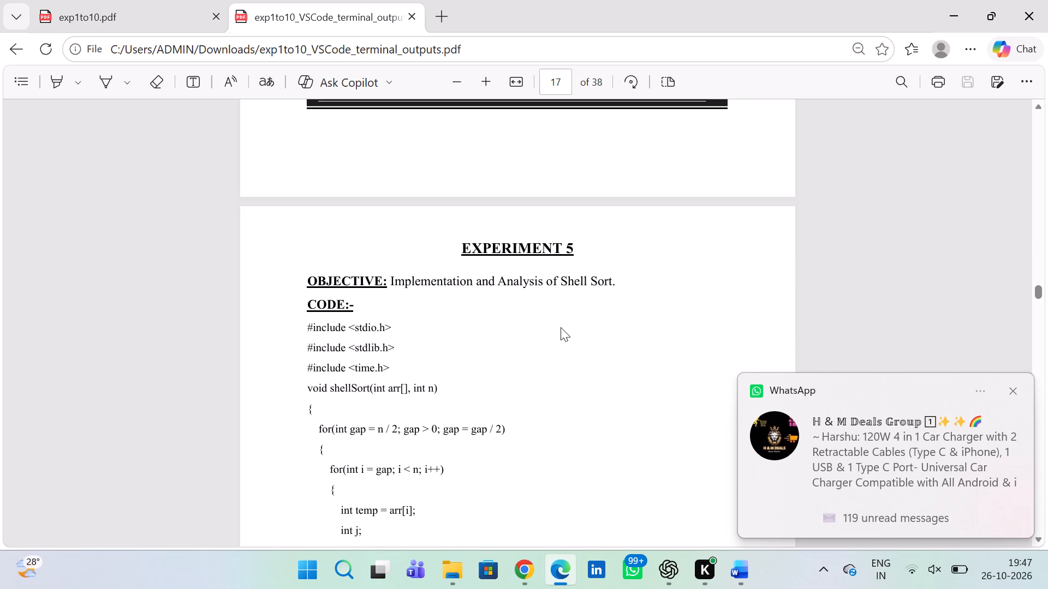
{"action": "scroll", "coordinate": [561, 327], "scroll_direction": "down", "scroll_amount": 6}
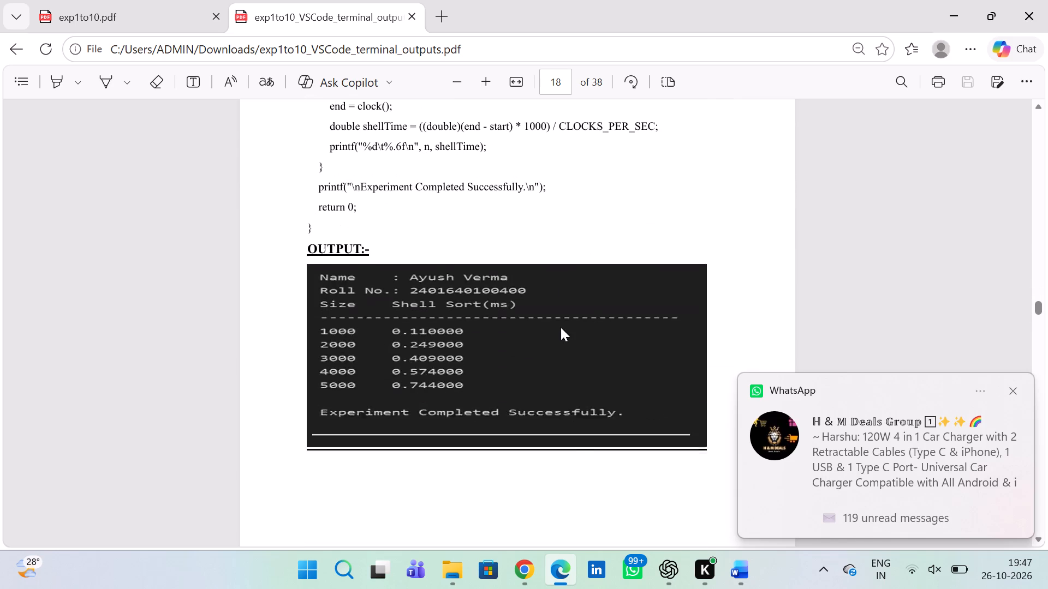
{"action": "scroll", "coordinate": [561, 327], "scroll_direction": "down", "scroll_amount": 1}
{"action": "scroll", "coordinate": [561, 327], "scroll_direction": "up", "scroll_amount": 1}
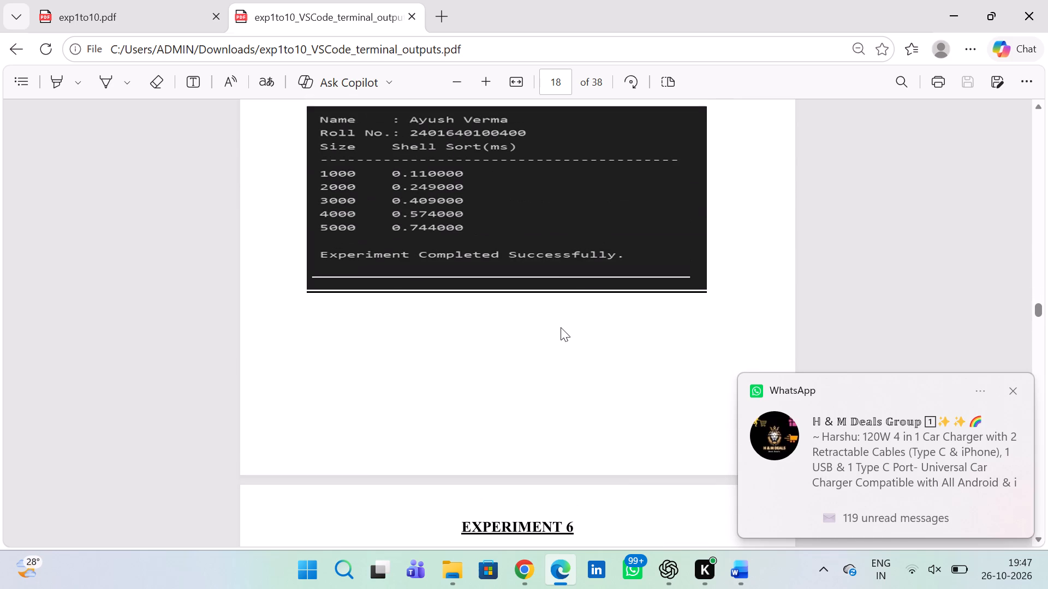
{"action": "scroll", "coordinate": [561, 327], "scroll_direction": "up", "scroll_amount": 1}
{"action": "scroll", "coordinate": [561, 327], "scroll_direction": "down", "scroll_amount": 3}
Examine Experiment 6's activity selection and greedy knapsack code with their STDIN and output images, rechecking the OBJECTIVE 6.2 pages.
{"action": "scroll", "coordinate": [561, 327], "scroll_direction": "down", "scroll_amount": 2}
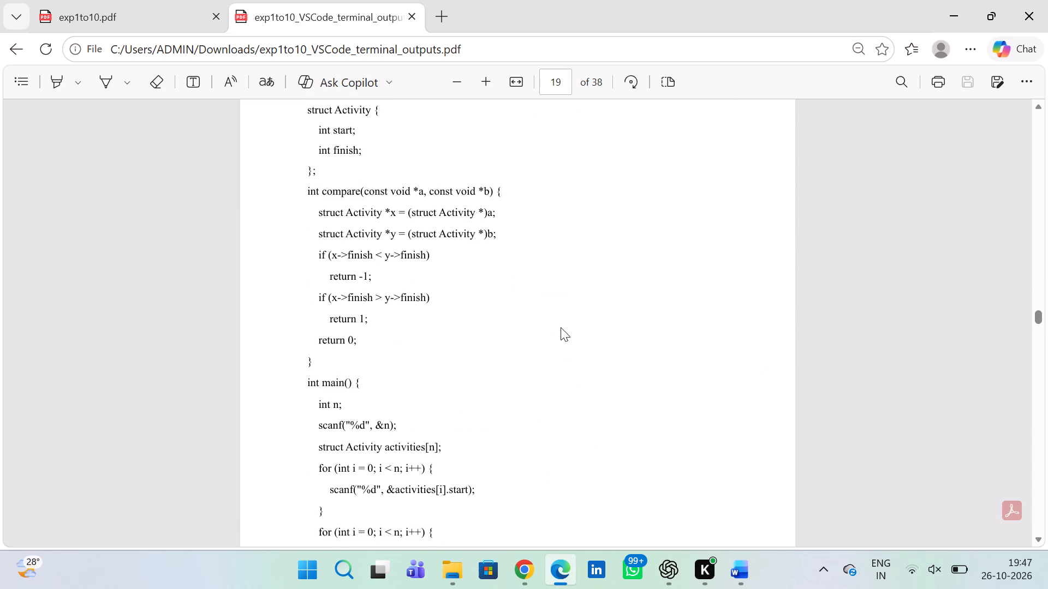
{"action": "scroll", "coordinate": [561, 327], "scroll_direction": "up", "scroll_amount": 2}
{"action": "scroll", "coordinate": [561, 327], "scroll_direction": "down", "scroll_amount": 4}
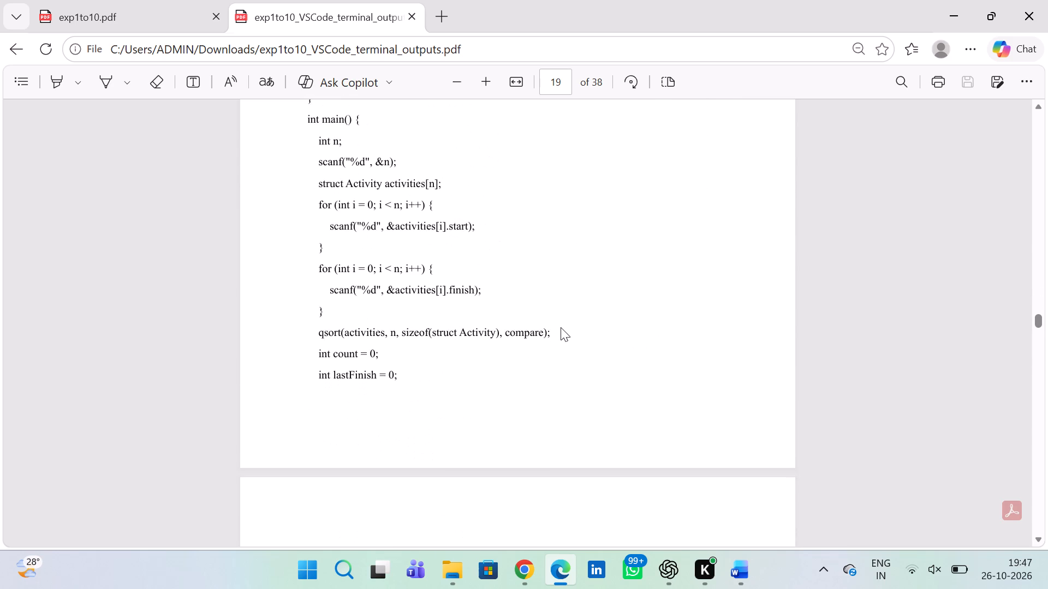
{"action": "scroll", "coordinate": [561, 327], "scroll_direction": "down", "scroll_amount": 7}
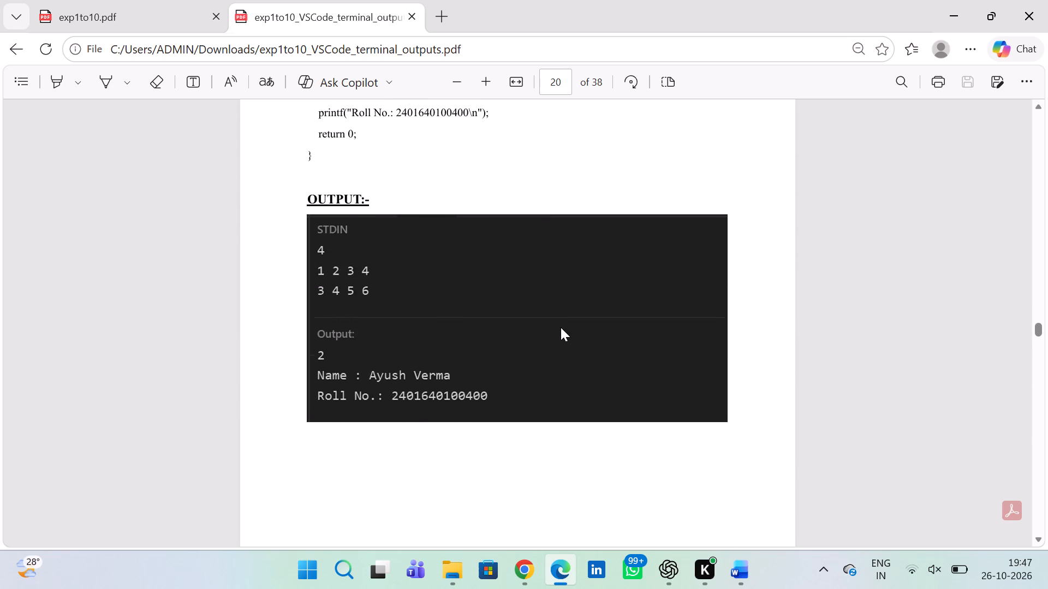
{"action": "scroll", "coordinate": [561, 327], "scroll_direction": "down", "scroll_amount": 5}
{"action": "scroll", "coordinate": [561, 327], "scroll_direction": "up", "scroll_amount": 2}
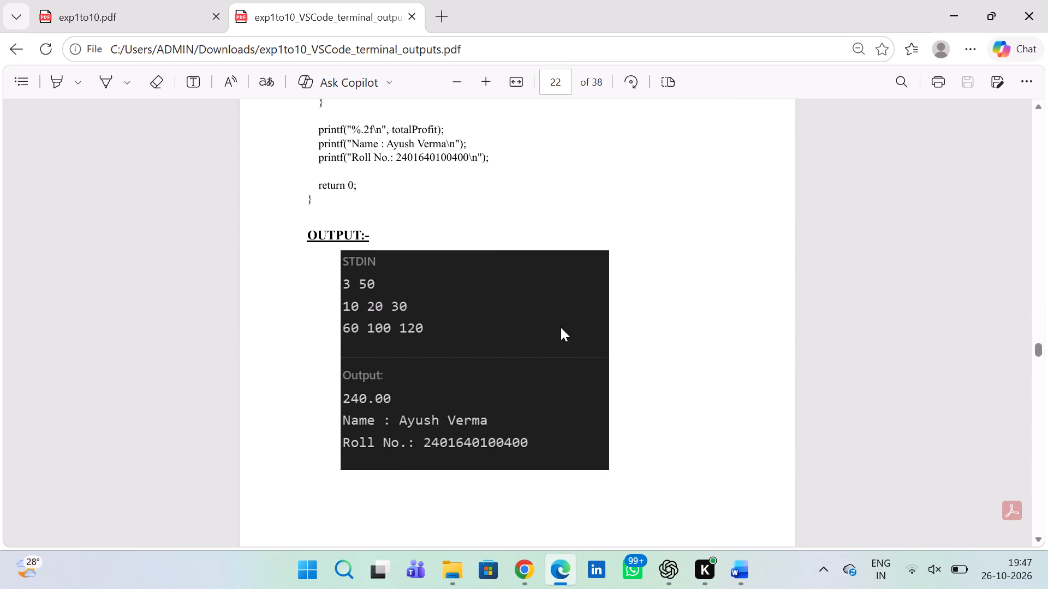
{"action": "scroll", "coordinate": [561, 327], "scroll_direction": "up", "scroll_amount": 7}
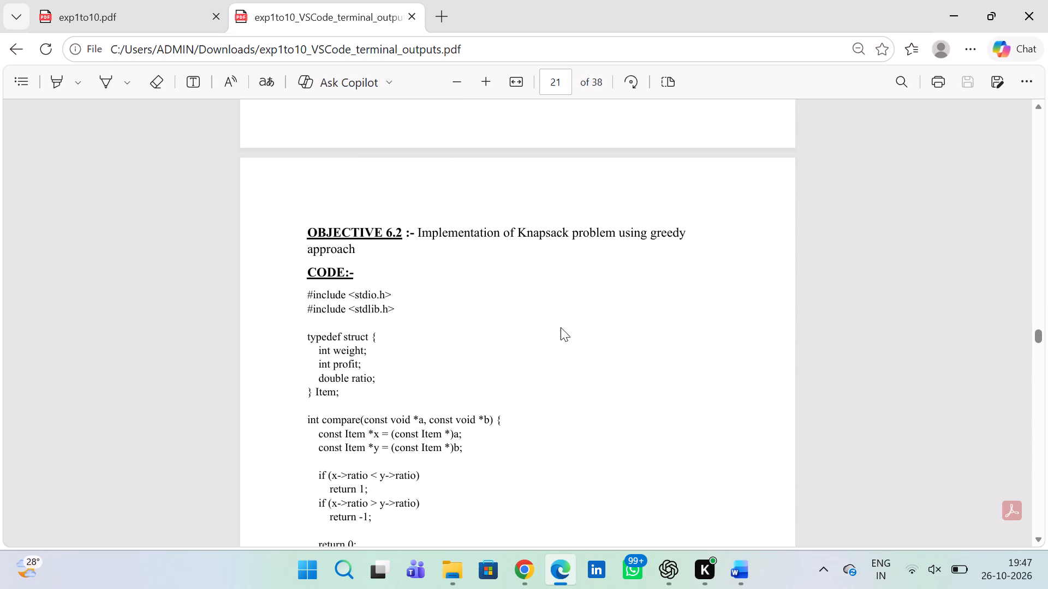
{"action": "scroll", "coordinate": [561, 327], "scroll_direction": "up", "scroll_amount": 2}
{"action": "scroll", "coordinate": [561, 327], "scroll_direction": "down", "scroll_amount": 4}
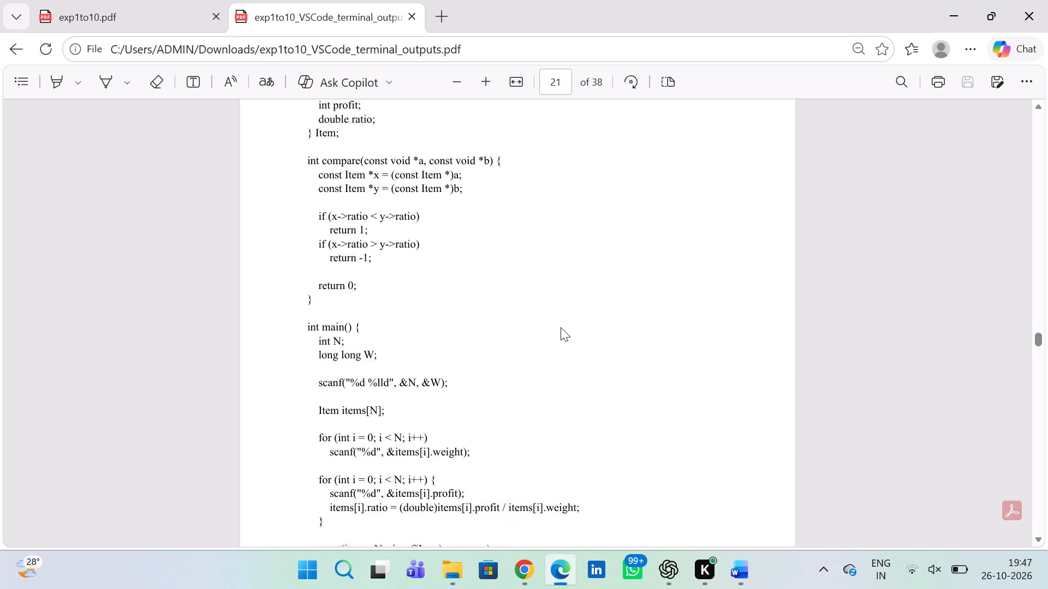
{"action": "scroll", "coordinate": [561, 327], "scroll_direction": "down", "scroll_amount": 6}
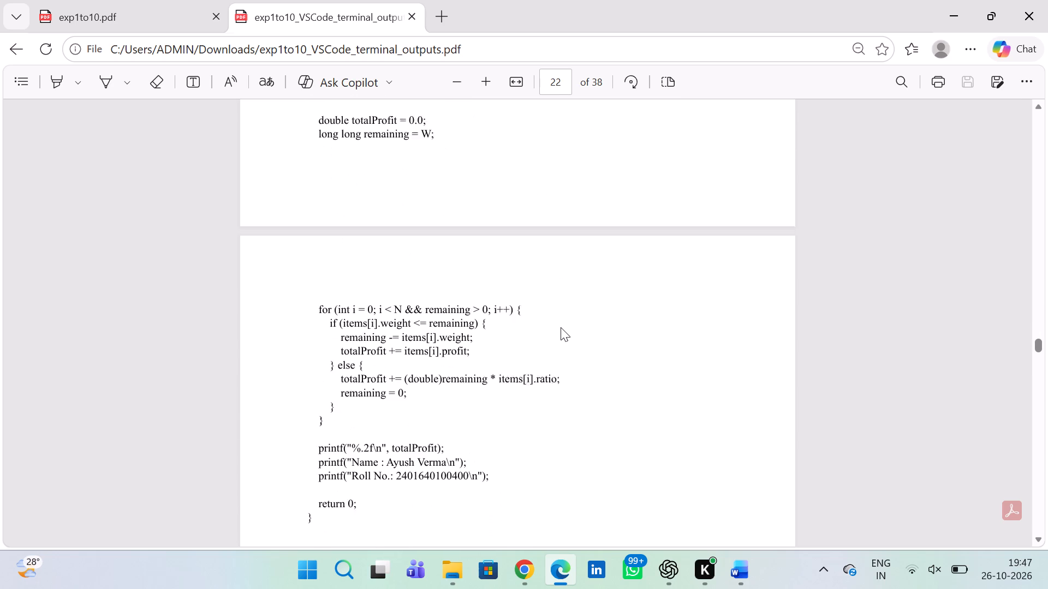
{"action": "scroll", "coordinate": [561, 327], "scroll_direction": "down", "scroll_amount": 5}
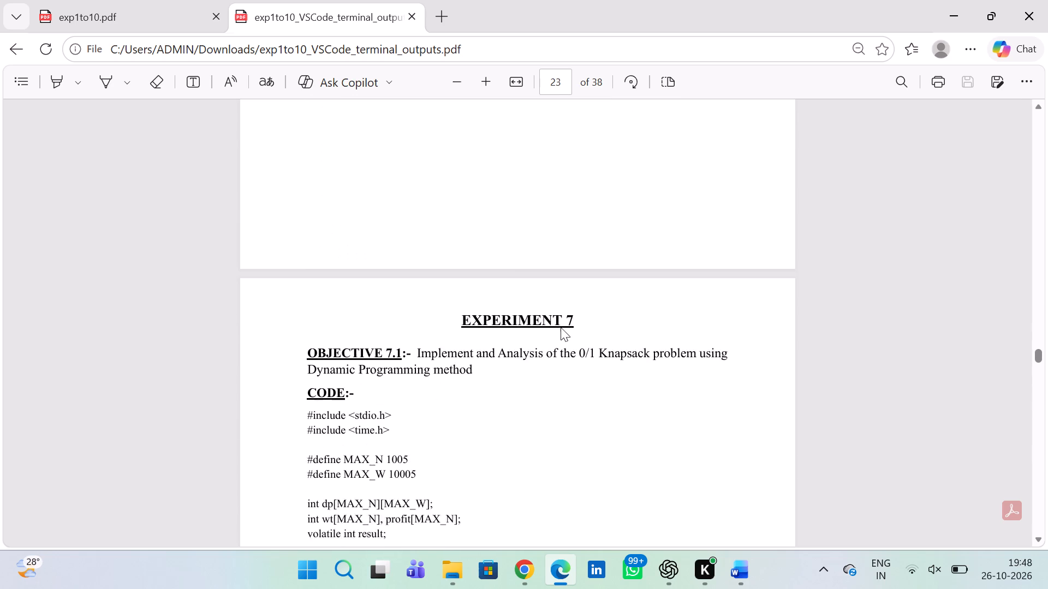
Examine Experiment 7's 0/1 knapsack and LCS code pages with their terminal-style output images.
{"action": "scroll", "coordinate": [561, 327], "scroll_direction": "down", "scroll_amount": 5}
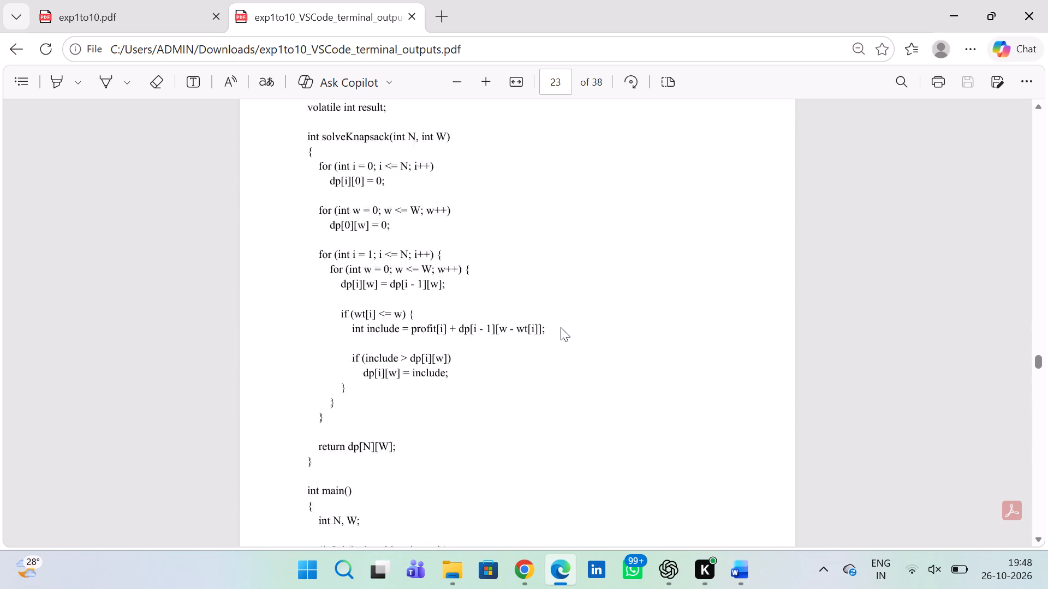
{"action": "scroll", "coordinate": [561, 327], "scroll_direction": "down", "scroll_amount": 6}
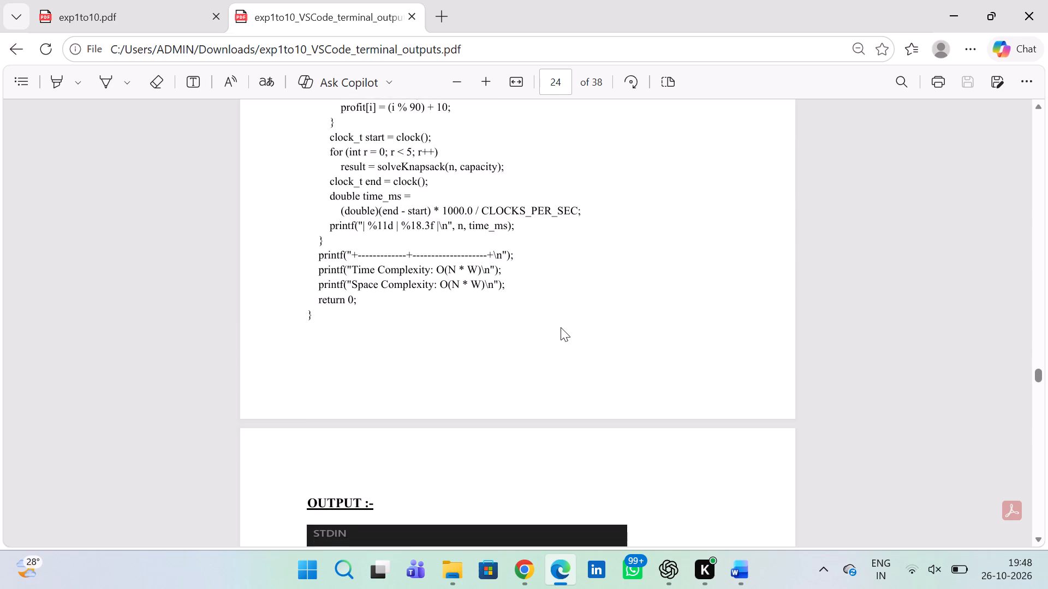
{"action": "scroll", "coordinate": [561, 327], "scroll_direction": "down", "scroll_amount": 3}
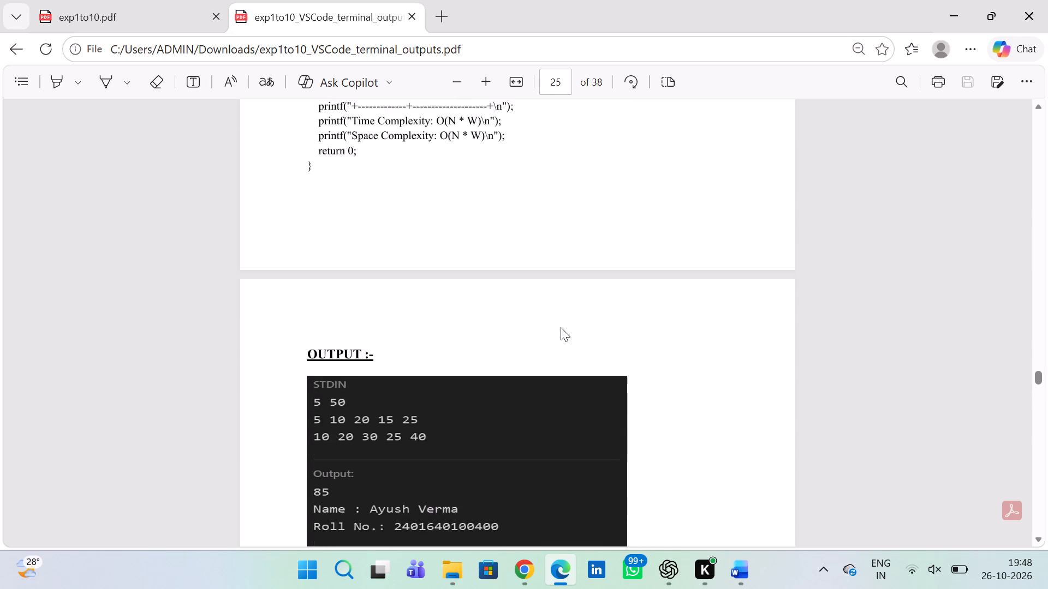
{"action": "scroll", "coordinate": [561, 327], "scroll_direction": "down", "scroll_amount": 6}
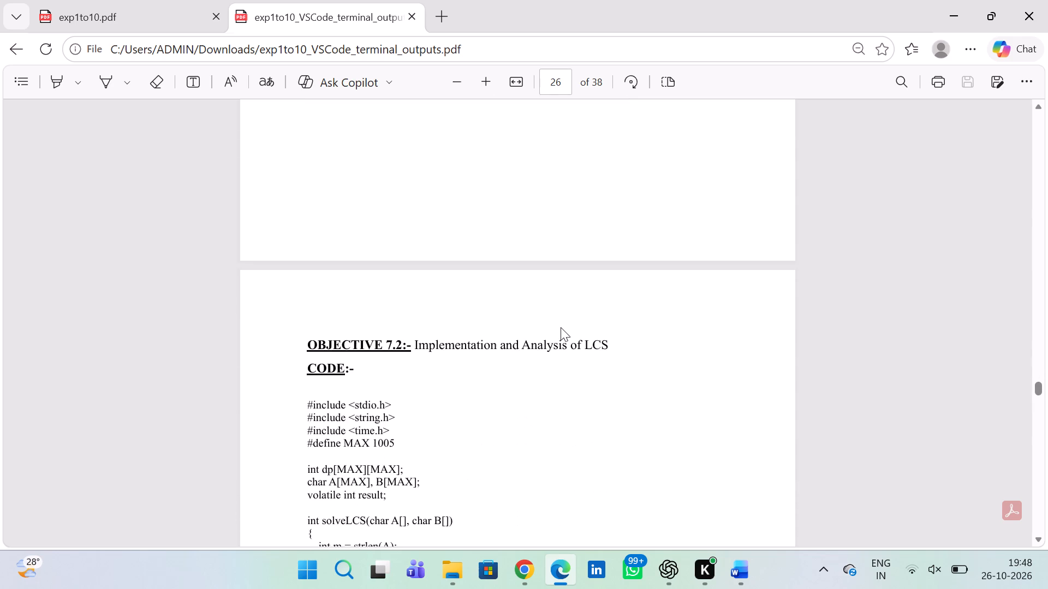
{"action": "scroll", "coordinate": [561, 327], "scroll_direction": "down", "scroll_amount": 6}
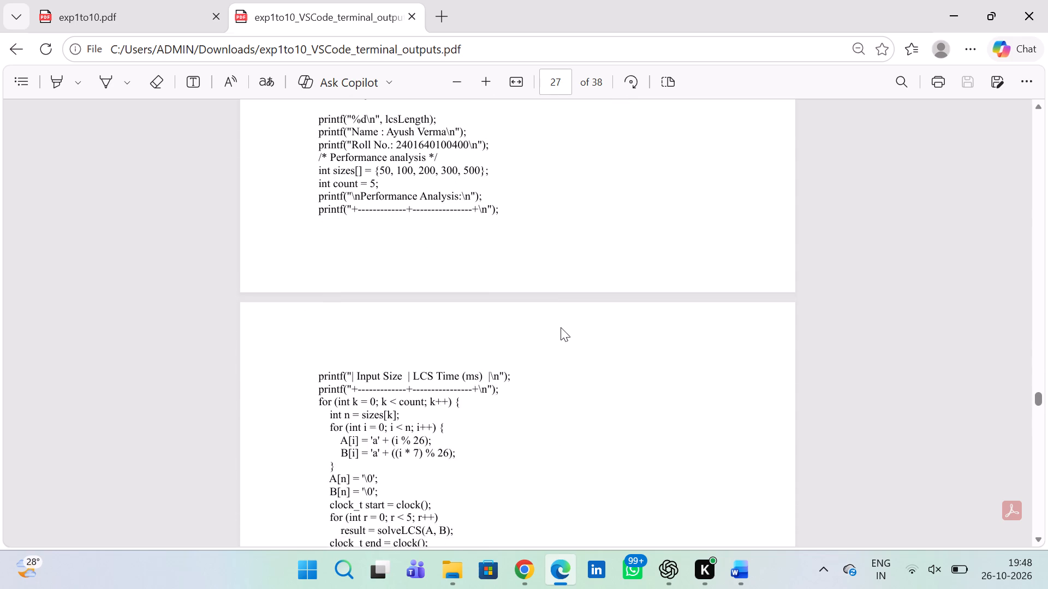
{"action": "scroll", "coordinate": [561, 327], "scroll_direction": "down", "scroll_amount": 6}
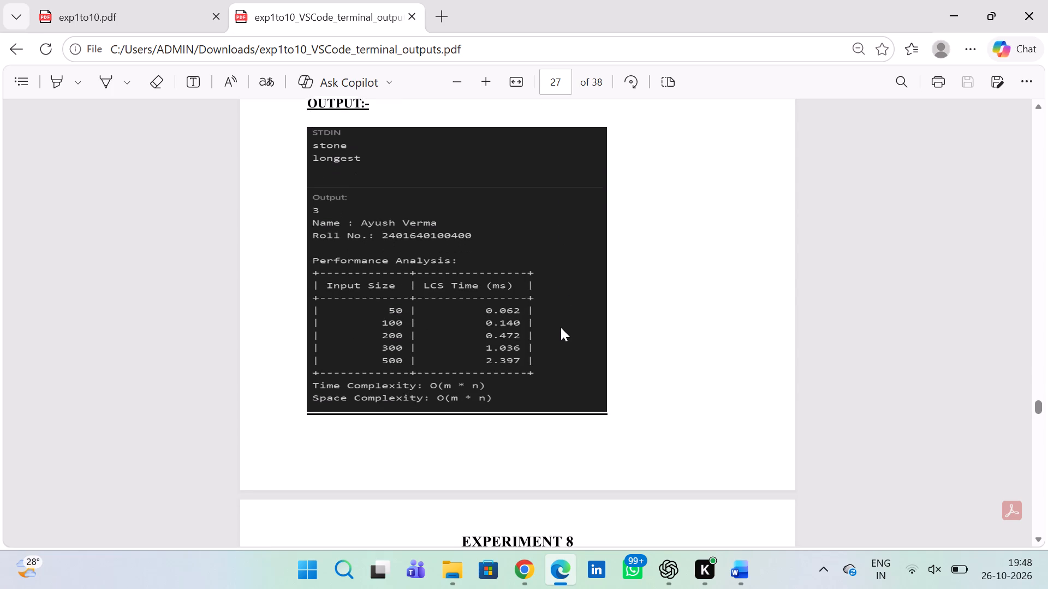